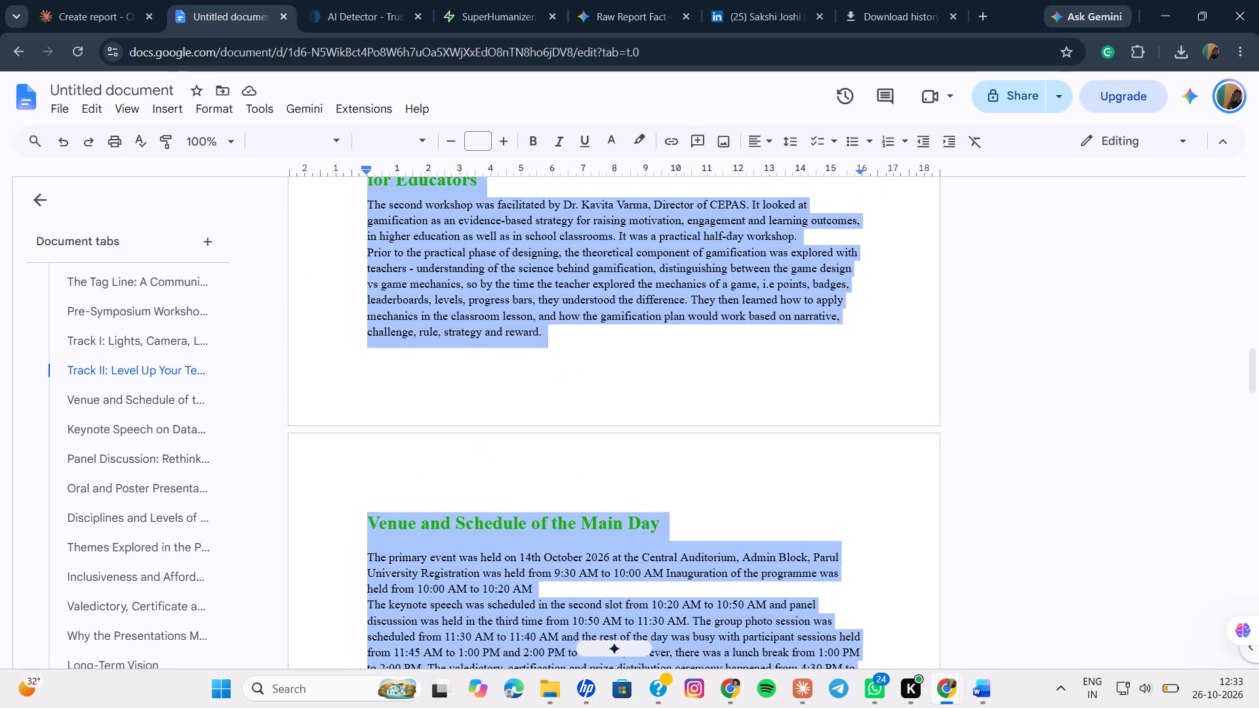
# Rename the untitled report document as "~ Adhigam-Aayam 4.0".
pyautogui.click(124, 77)
pyautogui.click(123, 84)
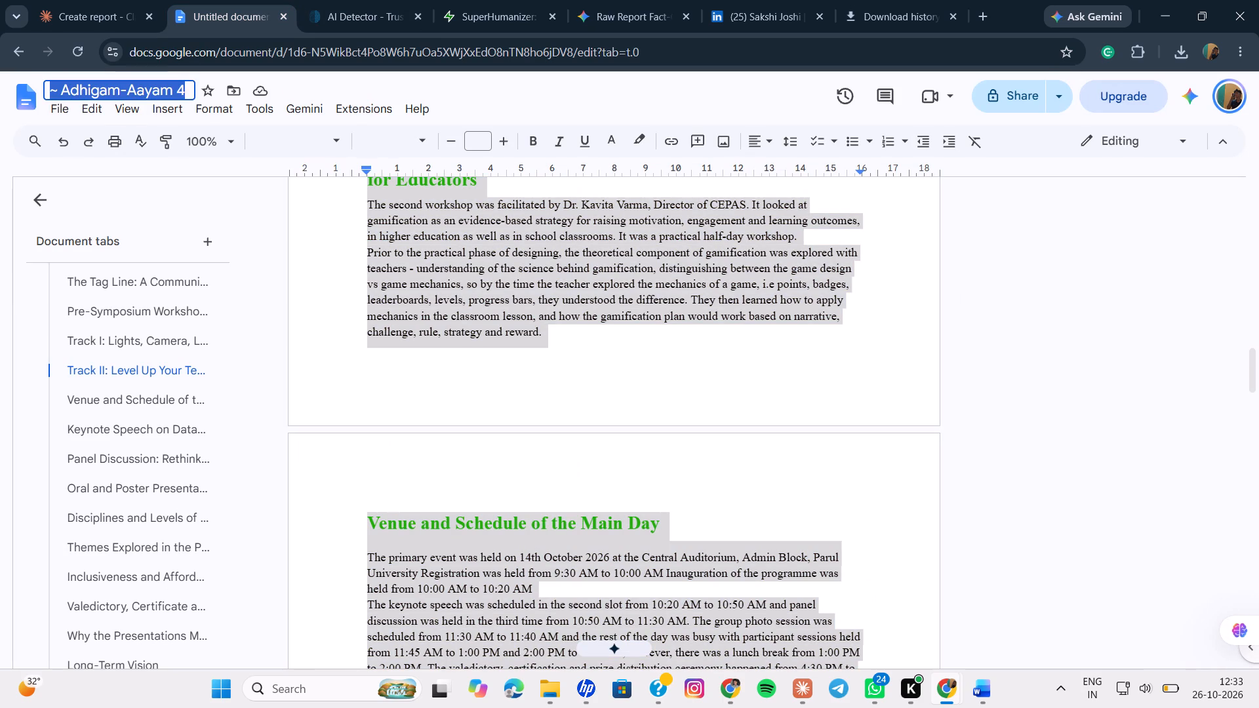
pyautogui.click(184, 89)
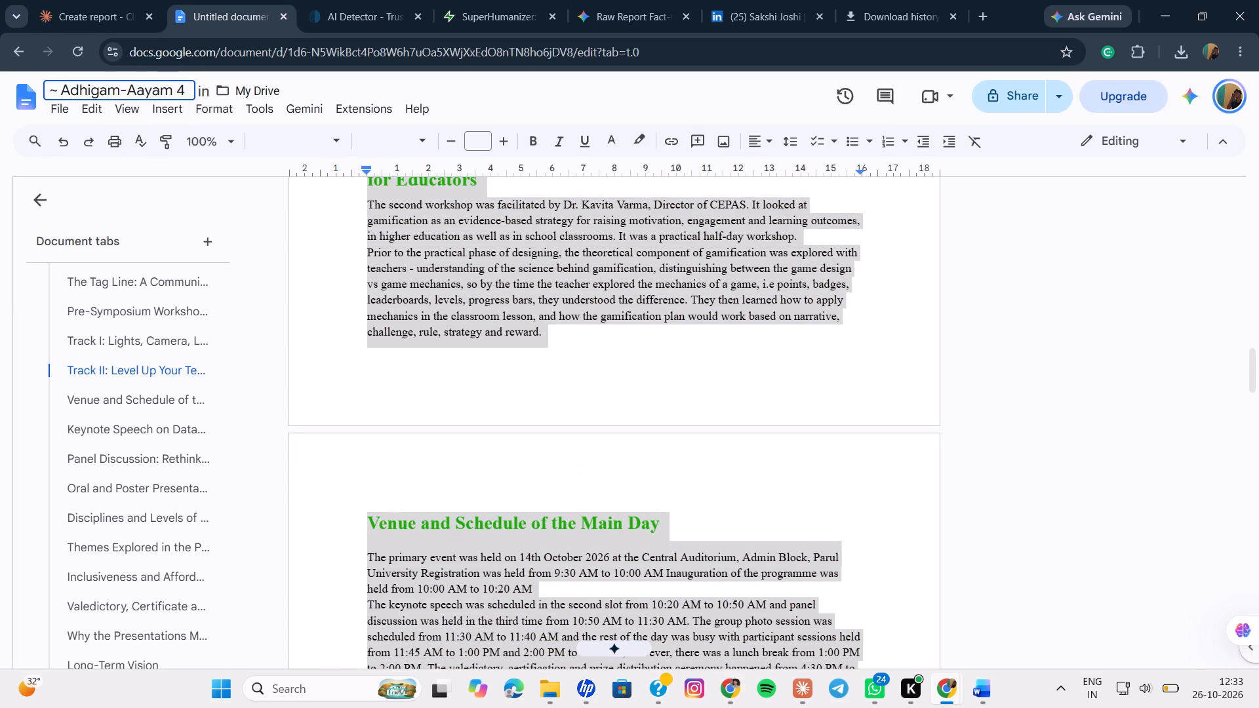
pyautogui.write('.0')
pyautogui.scroll(9, 530, 313)
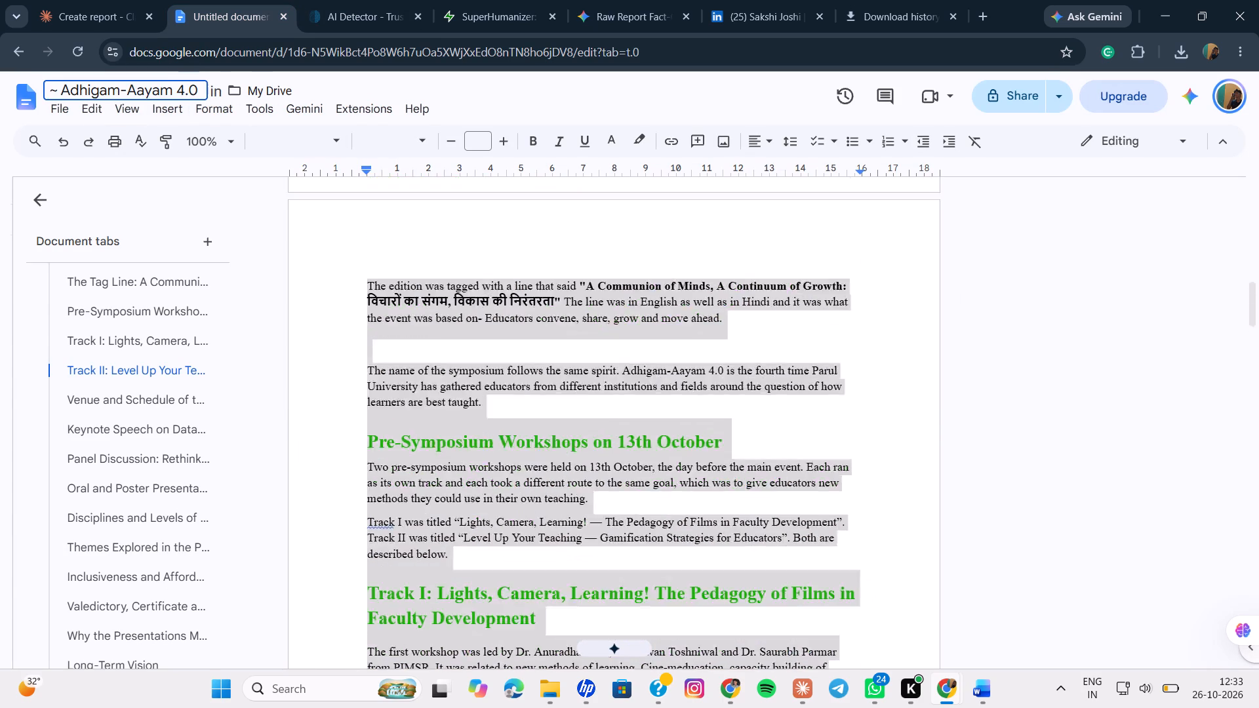
pyautogui.scroll(9, 530, 313)
pyautogui.click(638, 347)
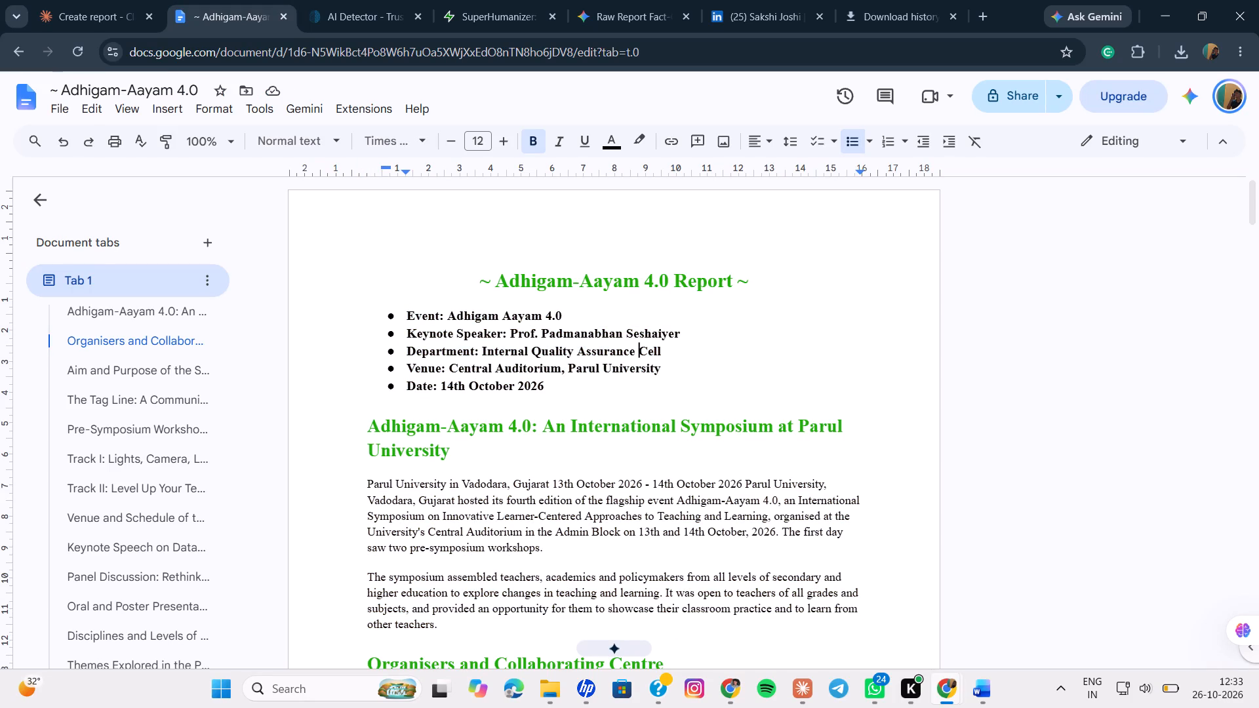
# Copy the keynote speaker's title and name from the report's event details and search LinkedIn for it.
pyautogui.scroll(-1, 675, 439)
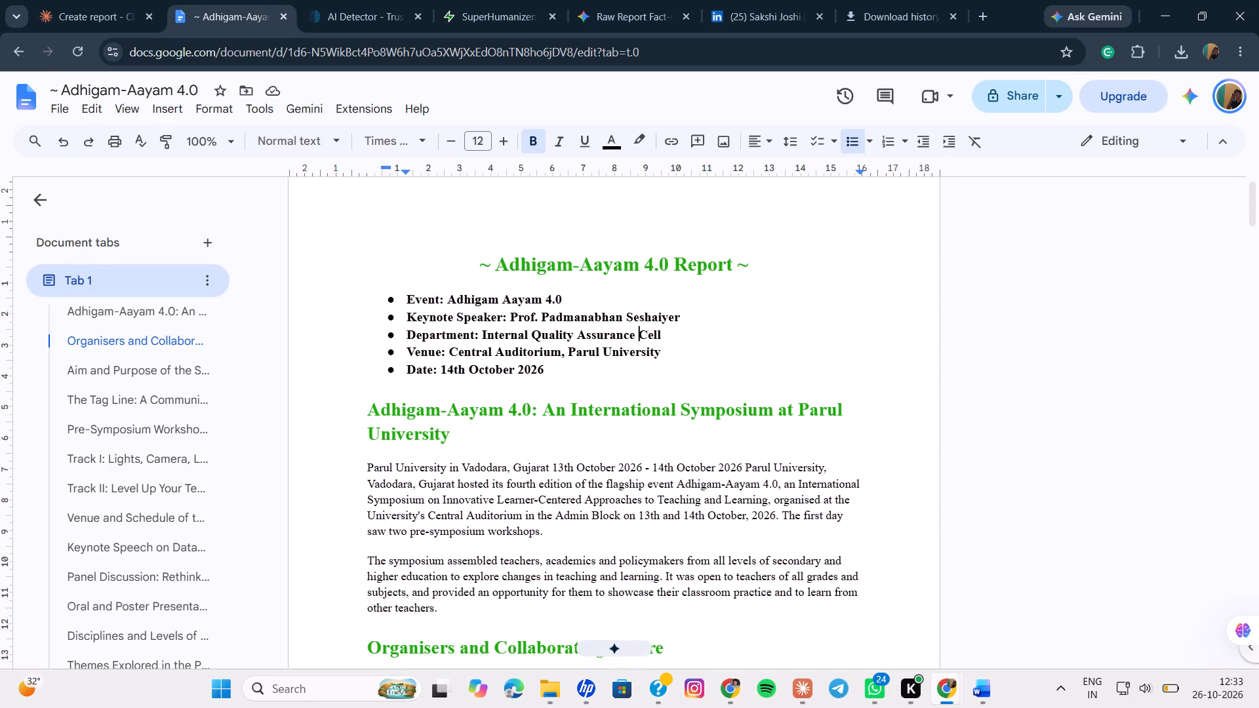
pyautogui.moveTo(512, 322); pyautogui.dragTo(671, 319)
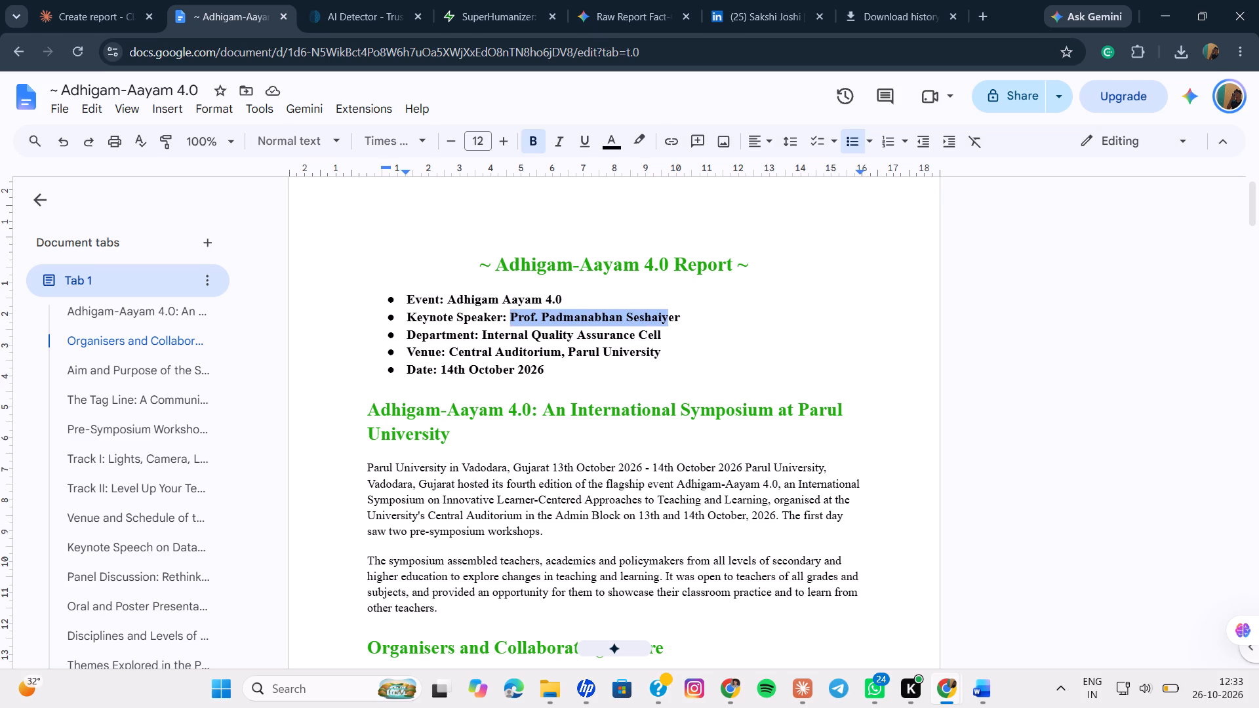
pyautogui.moveTo(671, 319); pyautogui.dragTo(679, 318)
pyautogui.hotkey('ctrl', 'c')
pyautogui.hotkey('ctrl', 'c')
pyautogui.hotkey('ctrl', 'c')
pyautogui.hotkey('ctrl', 'c')
pyautogui.click(785, 8)
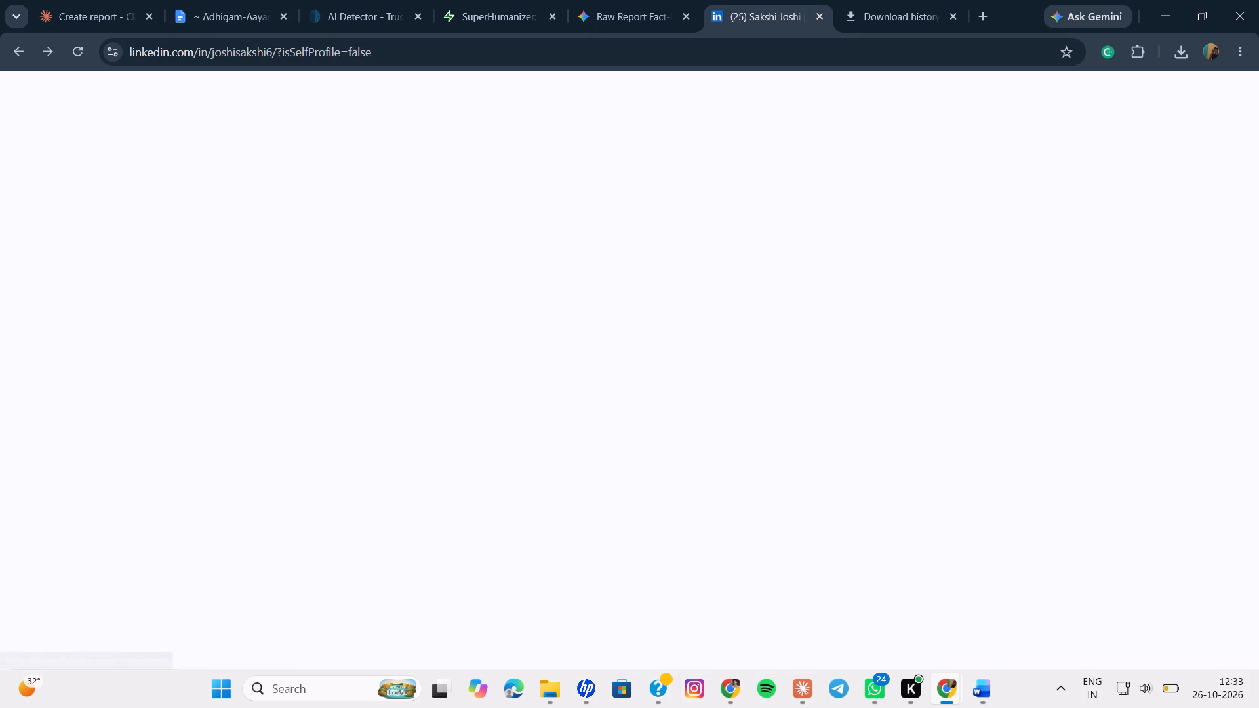
pyautogui.click(252, 96)
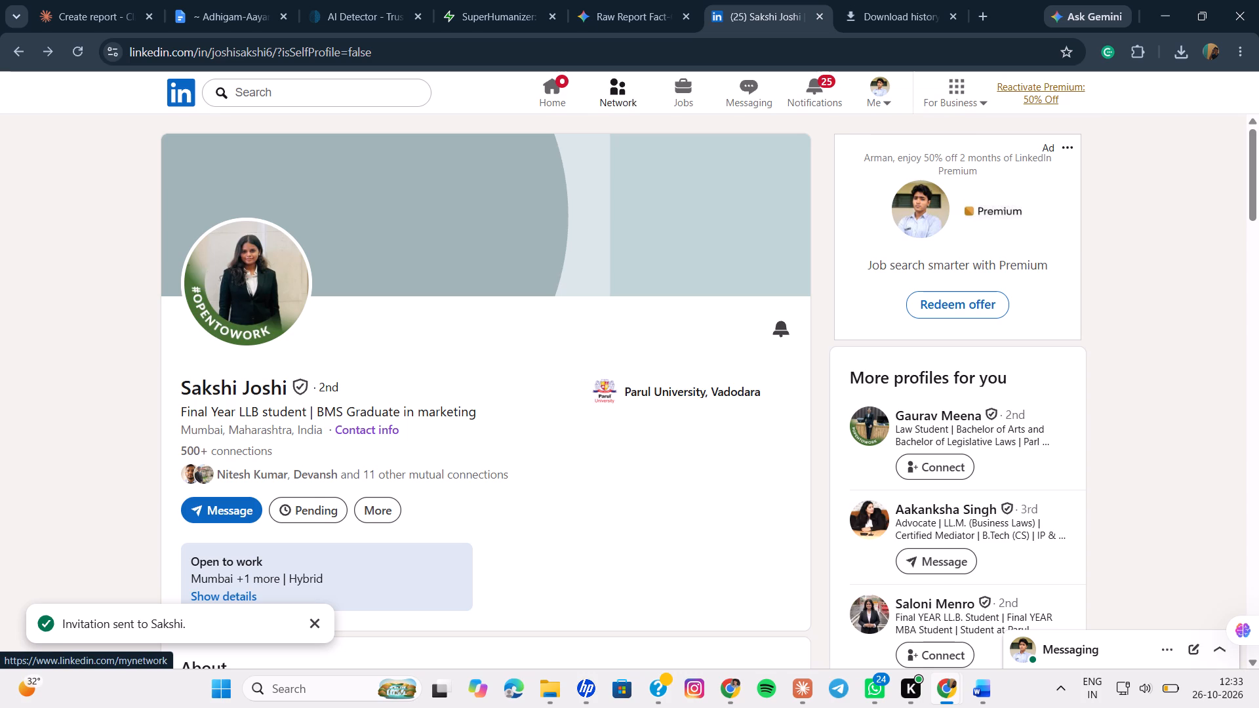
pyautogui.click(274, 92)
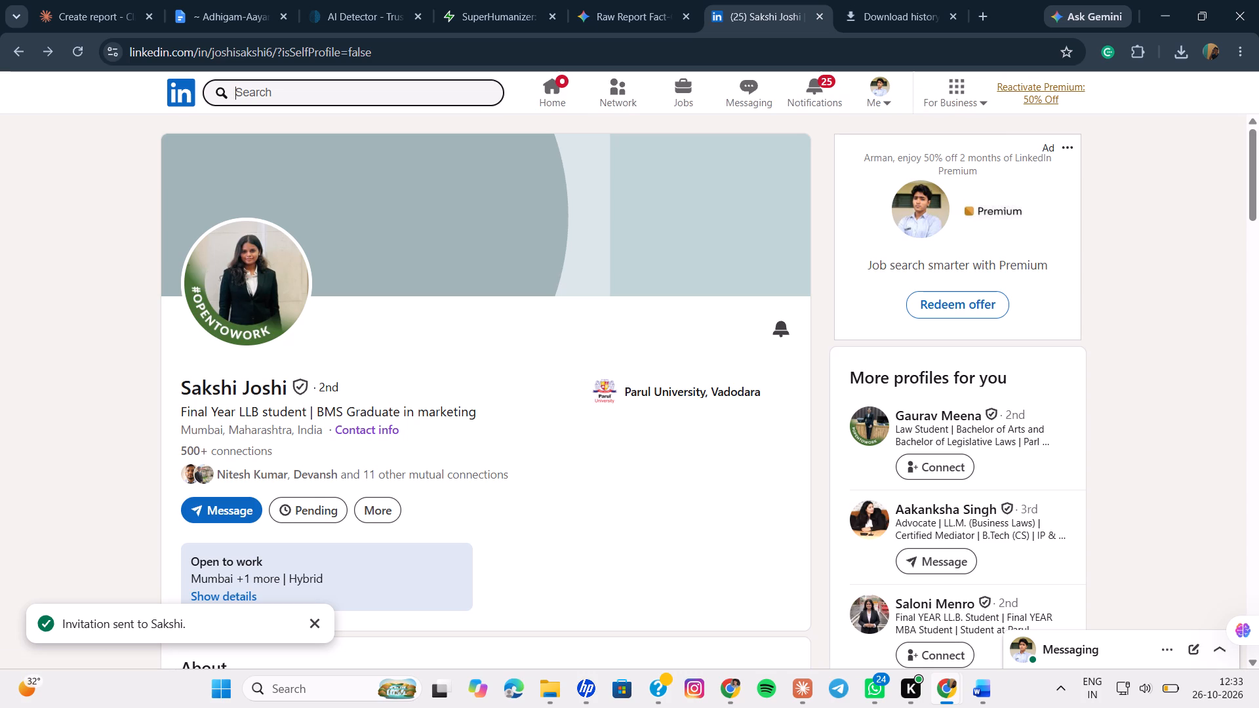
pyautogui.hotkey('ctrl', 'v')
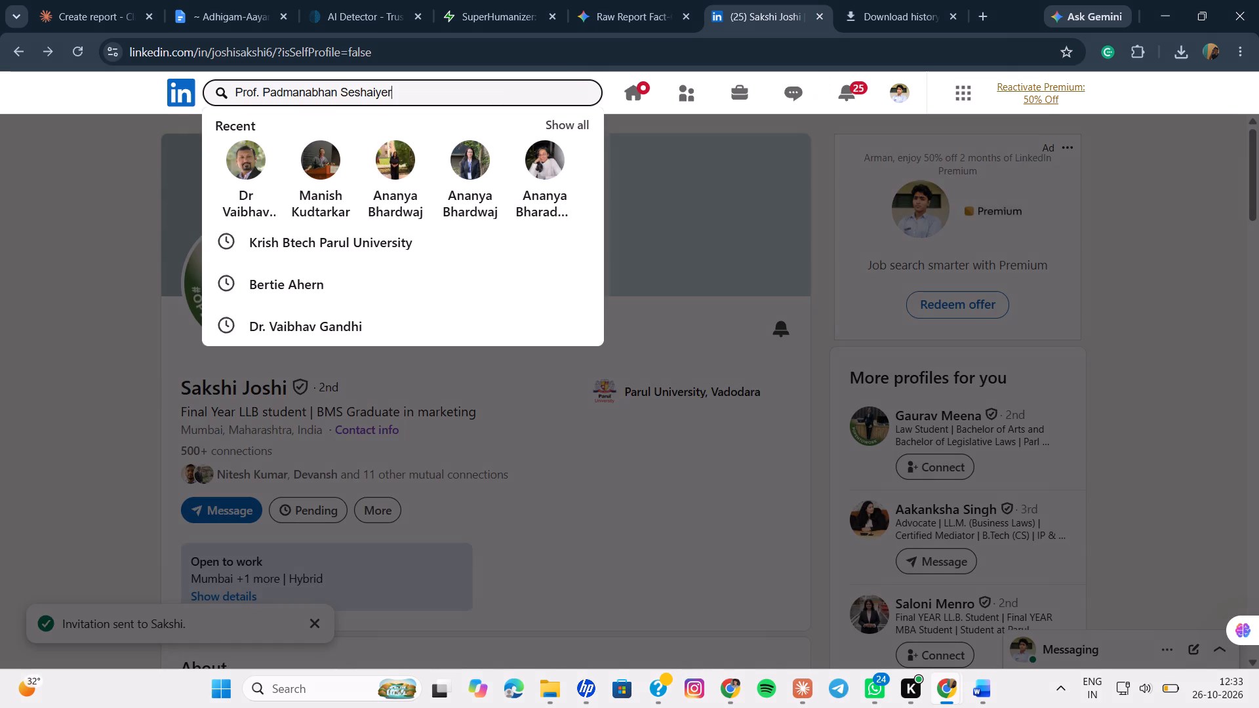
pyautogui.press('Return')
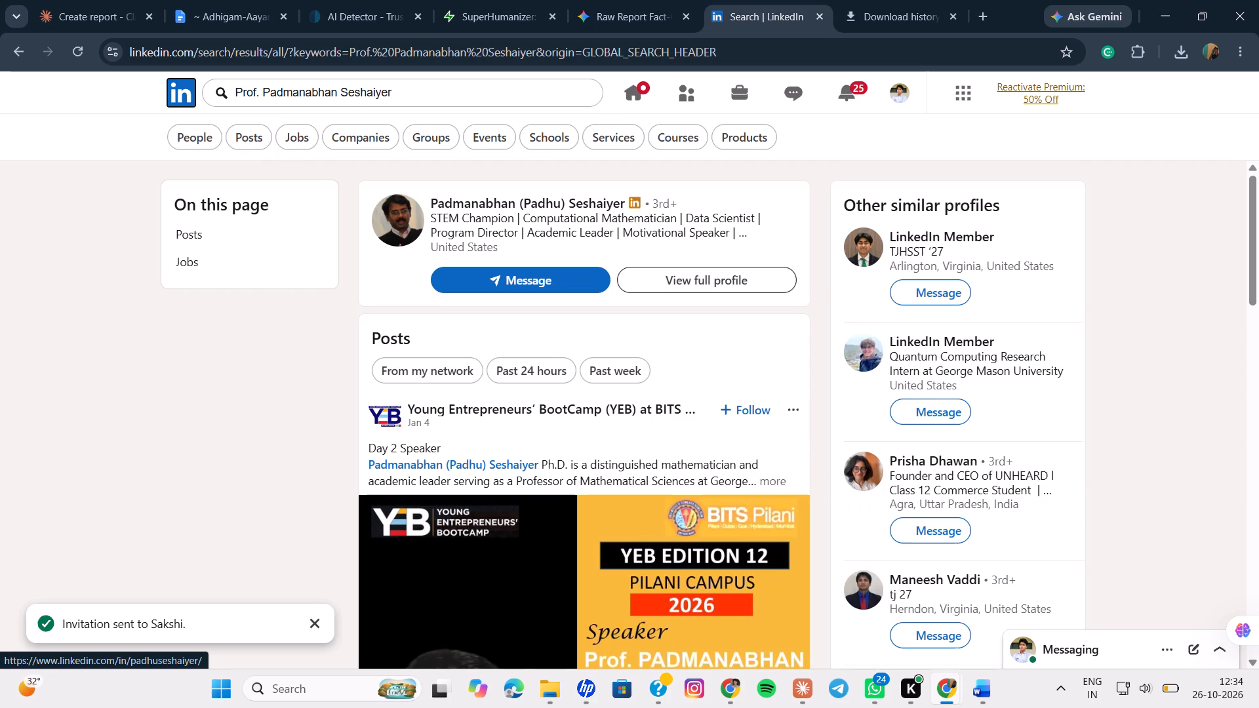
# Open the keynote speaker's LinkedIn profile from the search results and examine the headline, affiliations and activity.
pyautogui.click(403, 234)
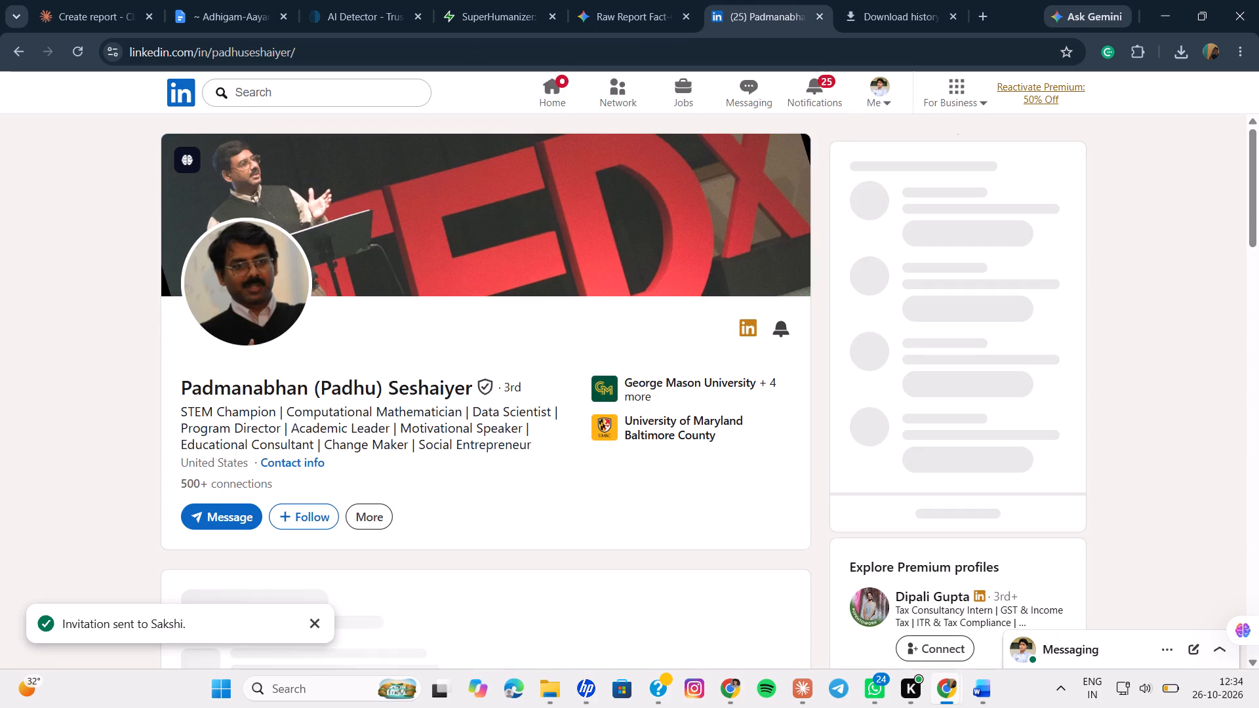
pyautogui.scroll(-3, 403, 234)
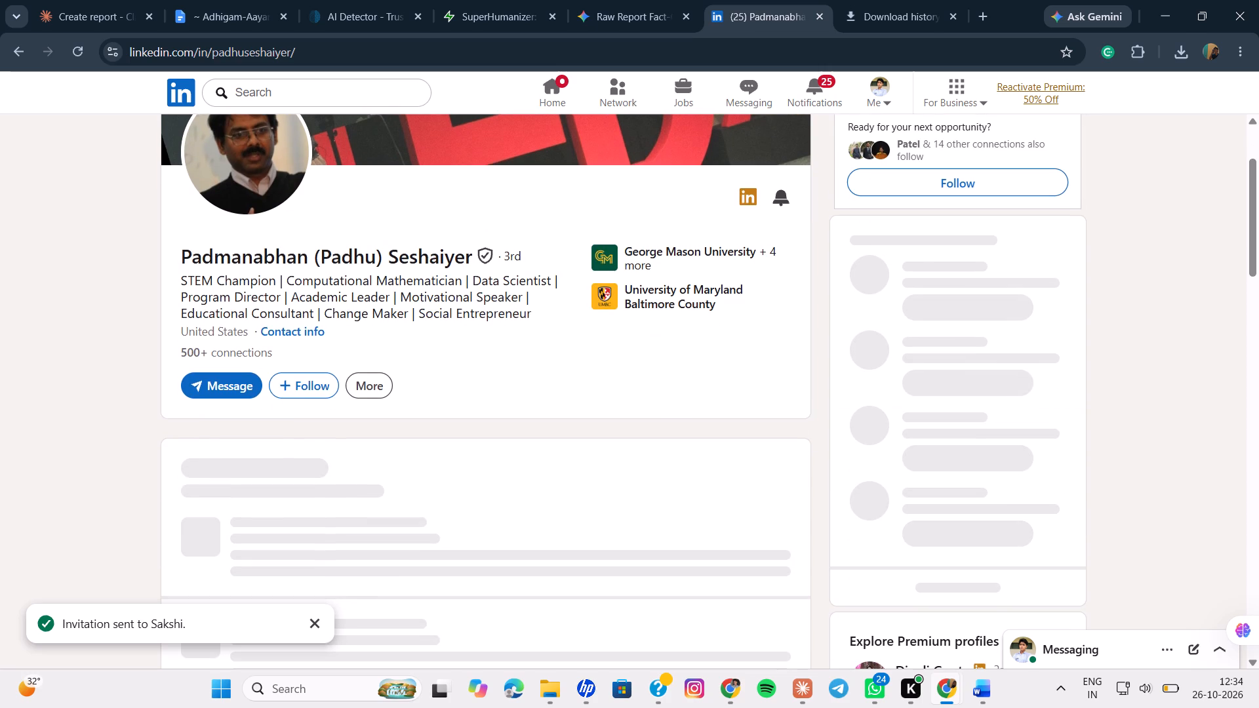
pyautogui.scroll(-1, 403, 234)
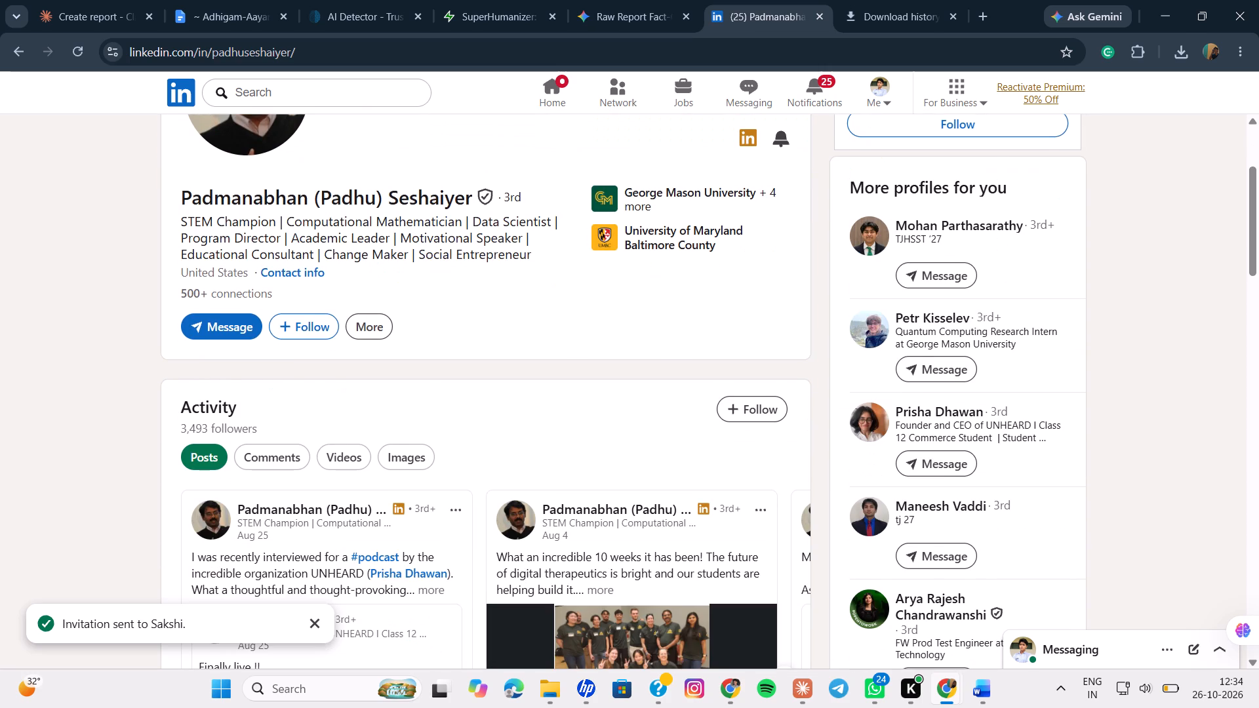
pyautogui.scroll(-2, 403, 234)
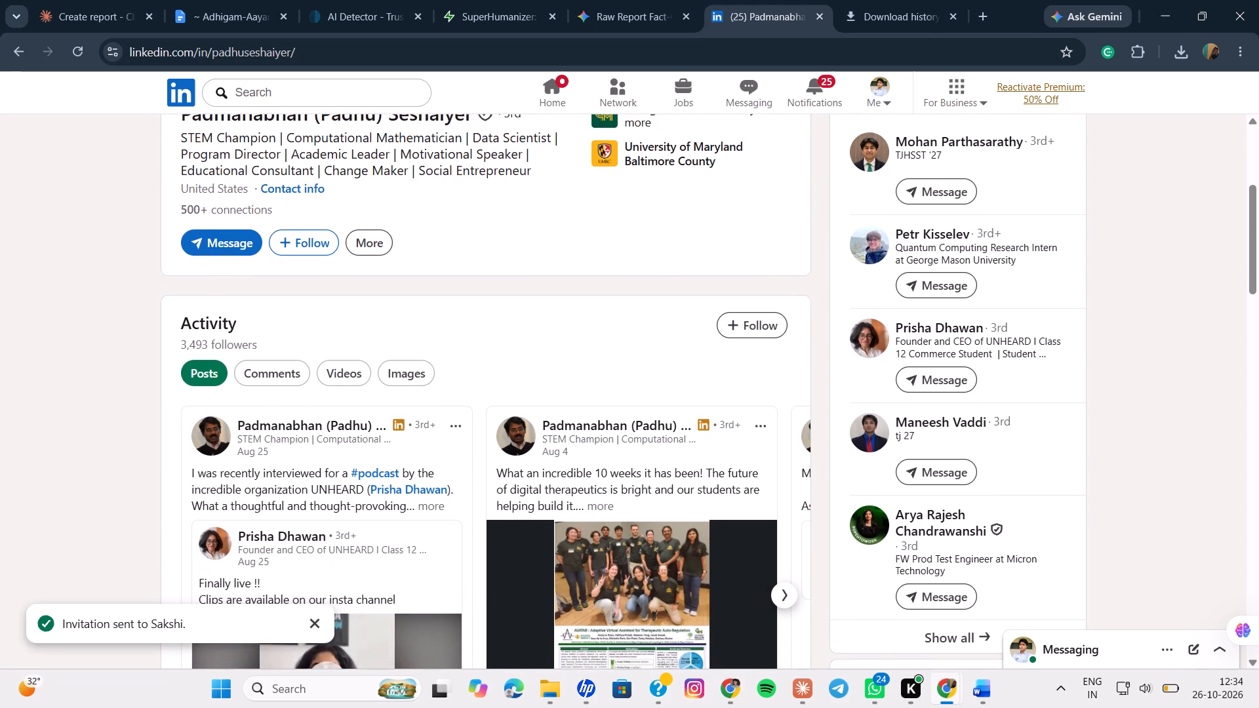
pyautogui.scroll(-1, 480, 292)
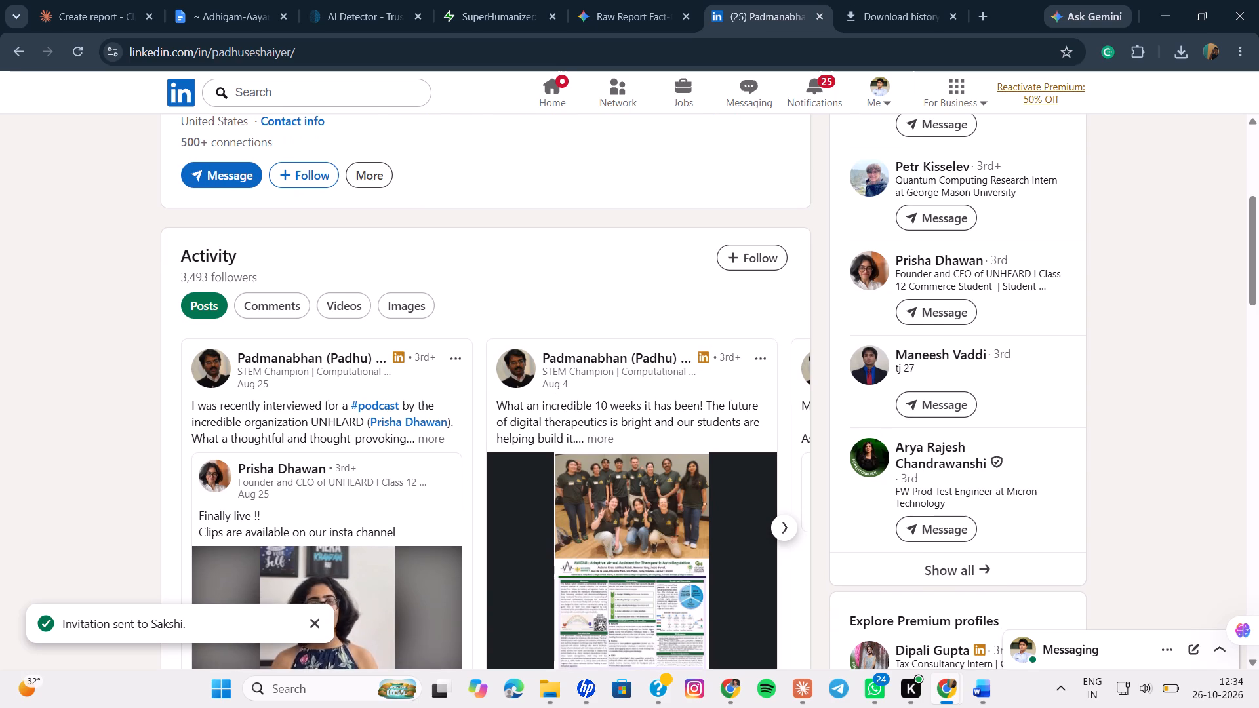
pyautogui.scroll(9, 480, 292)
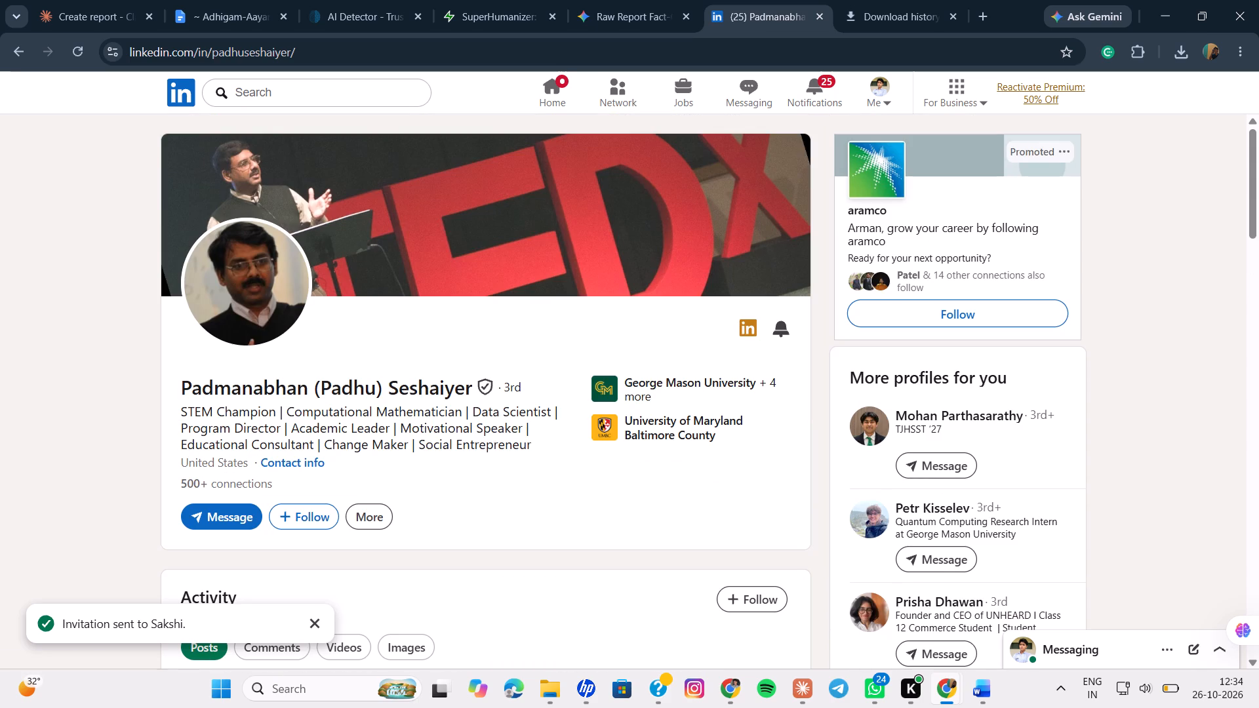
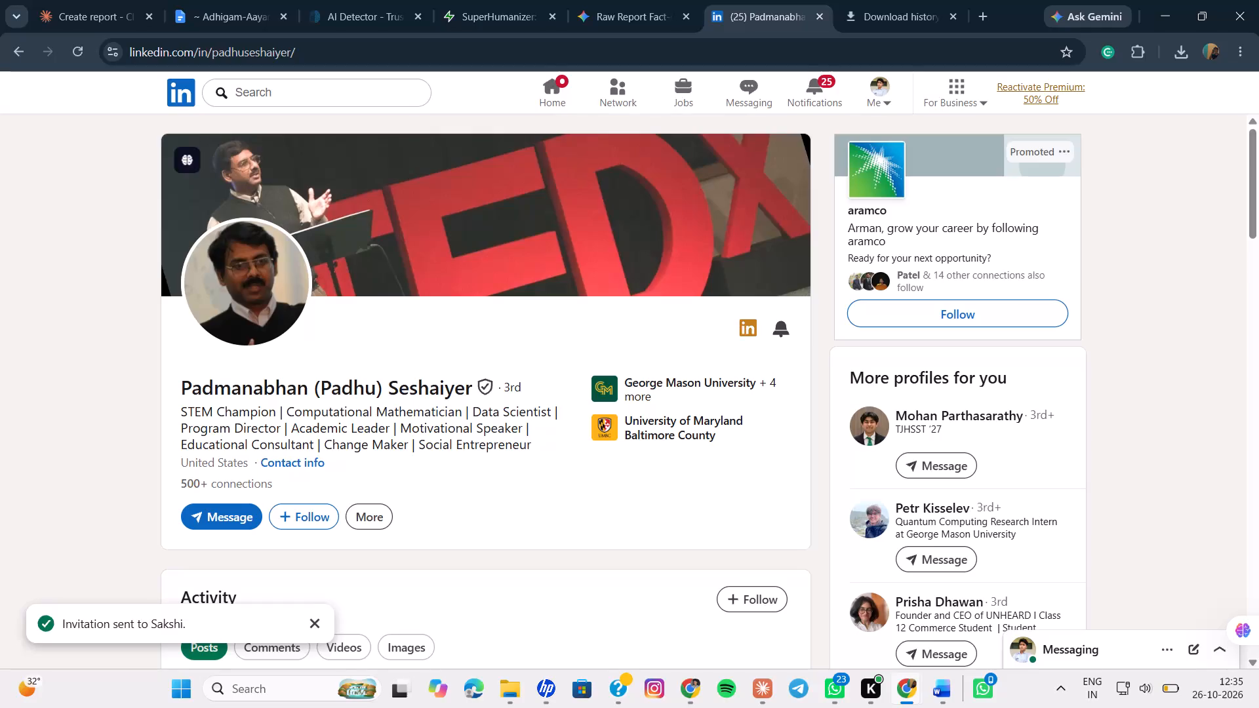
# Link the keynote speaker's name in the event details to the LinkedIn profile's web address.
pyautogui.click(196, 56)
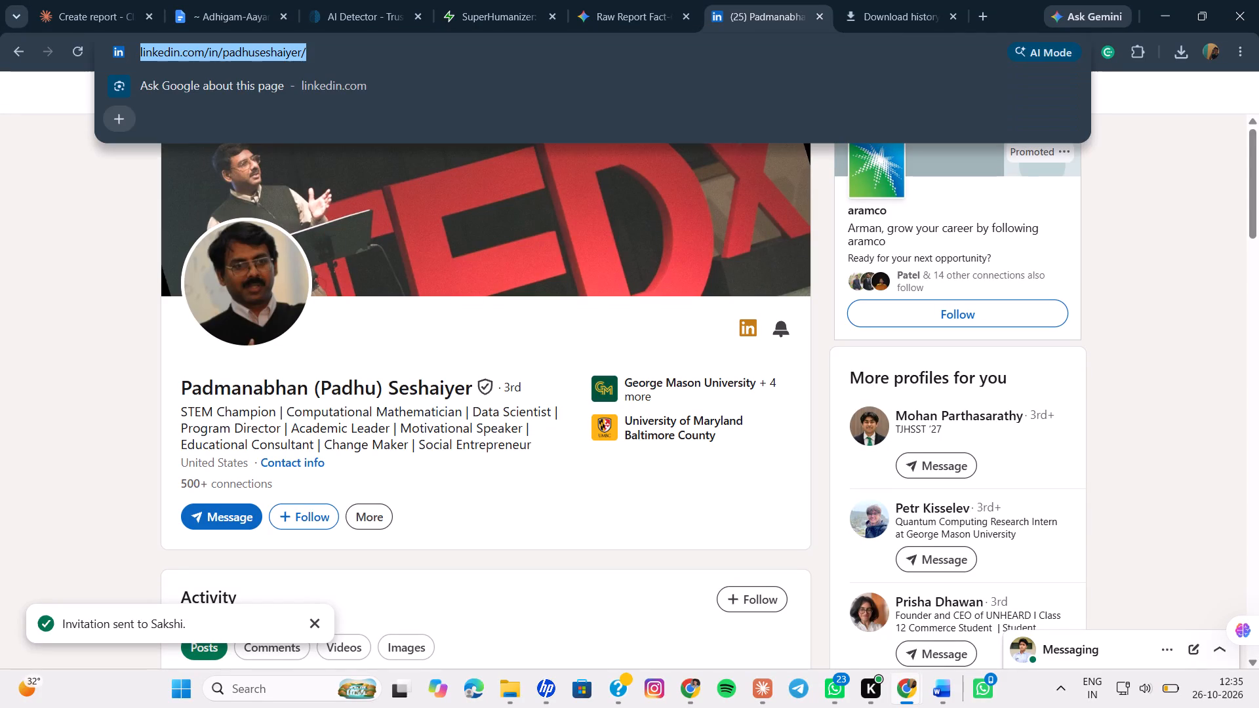
pyautogui.hotkey('ctrl', 'c')
pyautogui.hotkey('ctrl', 'c')
pyautogui.hotkey('ctrl', 'c')
pyautogui.hotkey('ctrl', 'c')
pyautogui.click(213, 17)
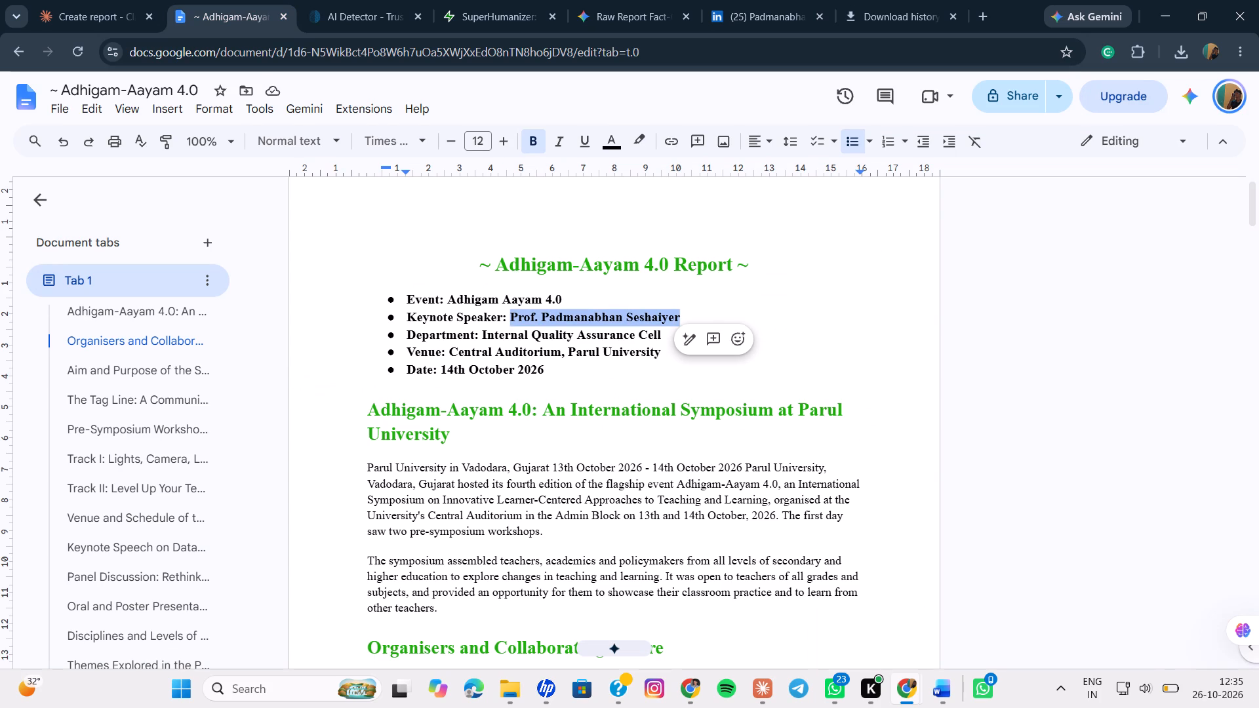
pyautogui.hotkey('ctrl', 'k')
pyautogui.hotkey('ctrl', 'v')
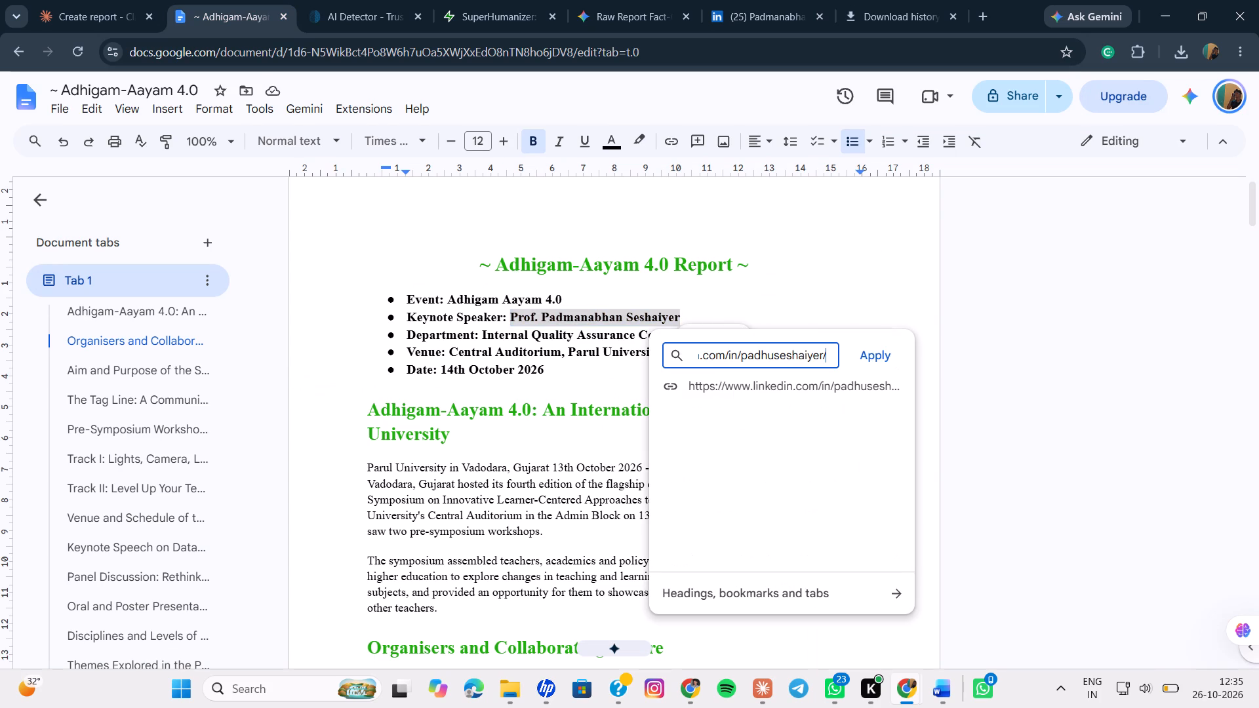
pyautogui.press('Return')
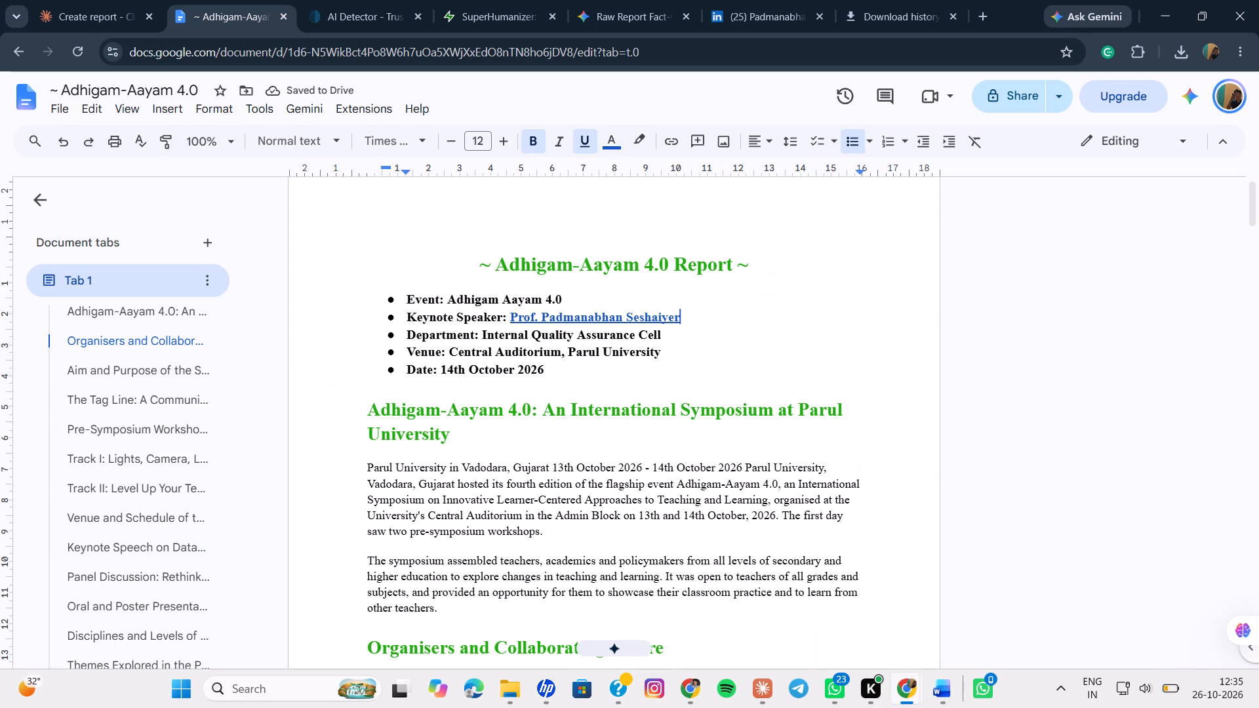
# Replace "13th October 2026 -" in the report's opening sentence with "on", directly before "14th October 2026".
pyautogui.click(606, 494)
pyautogui.scroll(-1, 606, 494)
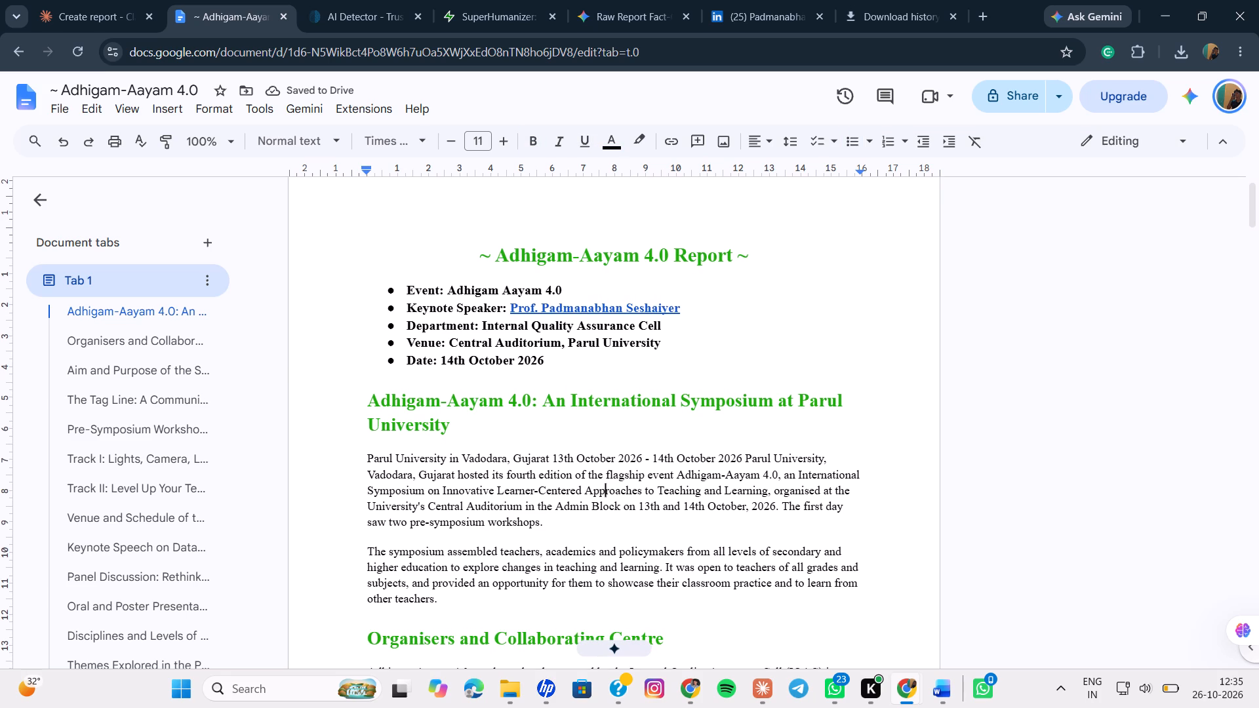
pyautogui.scroll(-4, 606, 494)
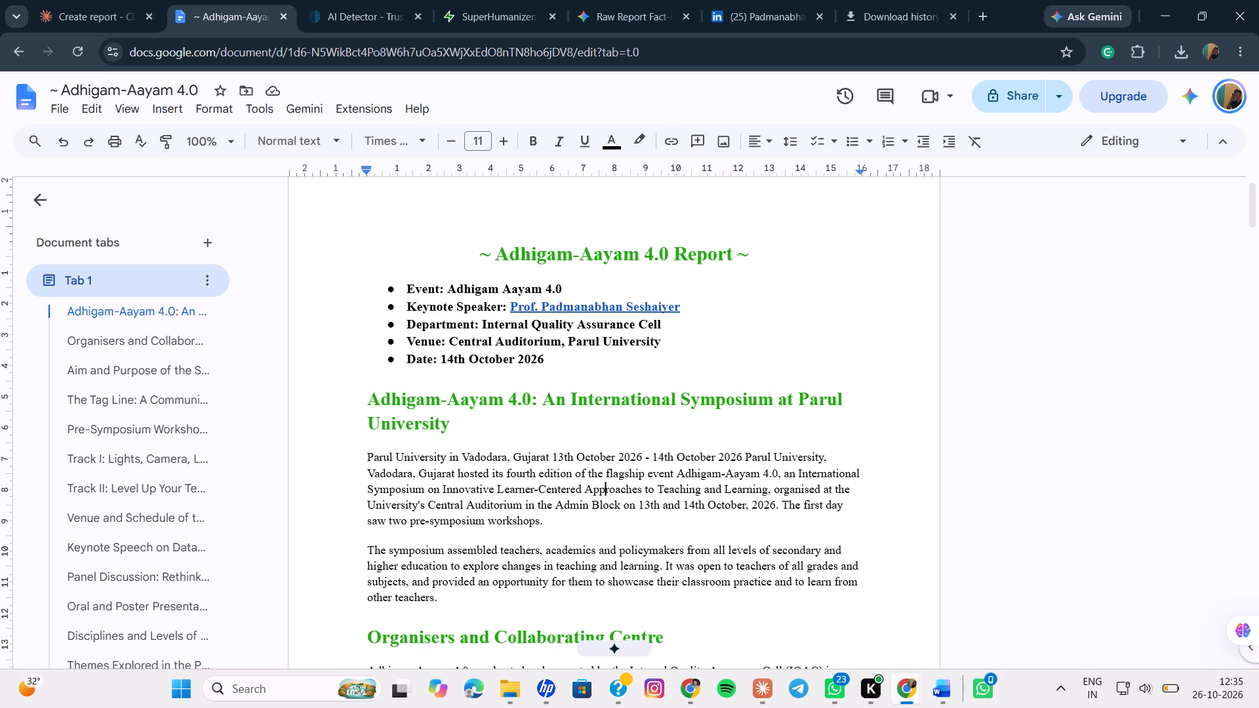
pyautogui.click(647, 461)
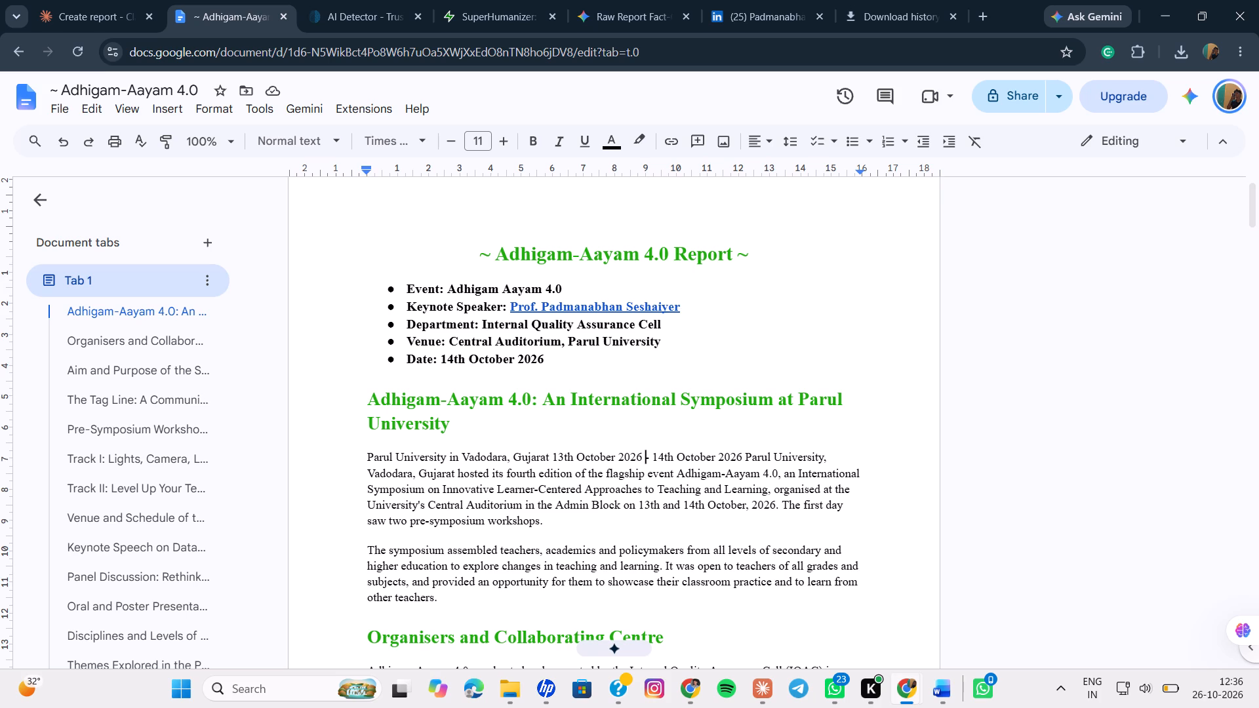
pyautogui.click(652, 461)
pyautogui.press('BackSpace')
pyautogui.press('BackSpace')
pyautogui.press('BackSpace')
pyautogui.press('BackSpace')
pyautogui.press('BackSpace')
pyautogui.press('BackSpace')
pyautogui.press('BackSpace')
pyautogui.press('BackSpace')
pyautogui.press('BackSpace')
pyautogui.press('BackSpace')
pyautogui.press('BackSpace')
pyautogui.press('BackSpace')
pyautogui.press('BackSpace')
pyautogui.press('BackSpace')
pyautogui.press('BackSpace')
pyautogui.press('BackSpace')
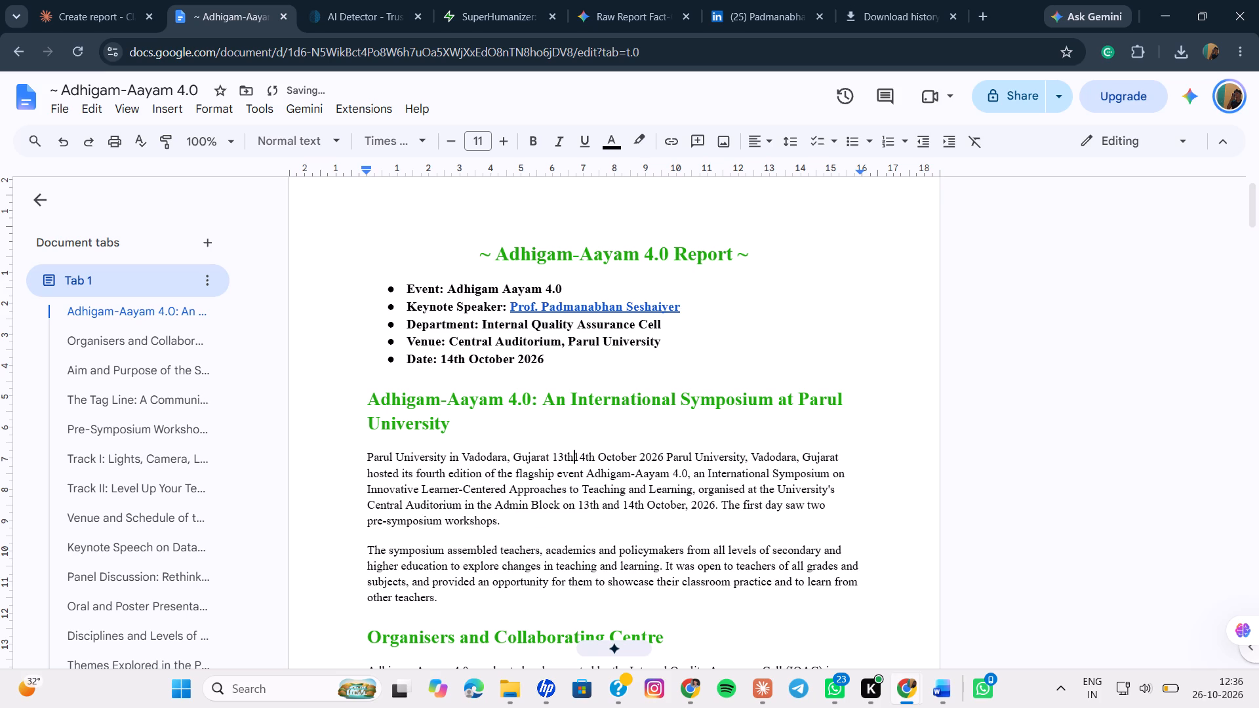
pyautogui.press('BackSpace')
pyautogui.press('BackSpace')
pyautogui.press('BackSpace')
pyautogui.press('BackSpace')
pyautogui.write('on')
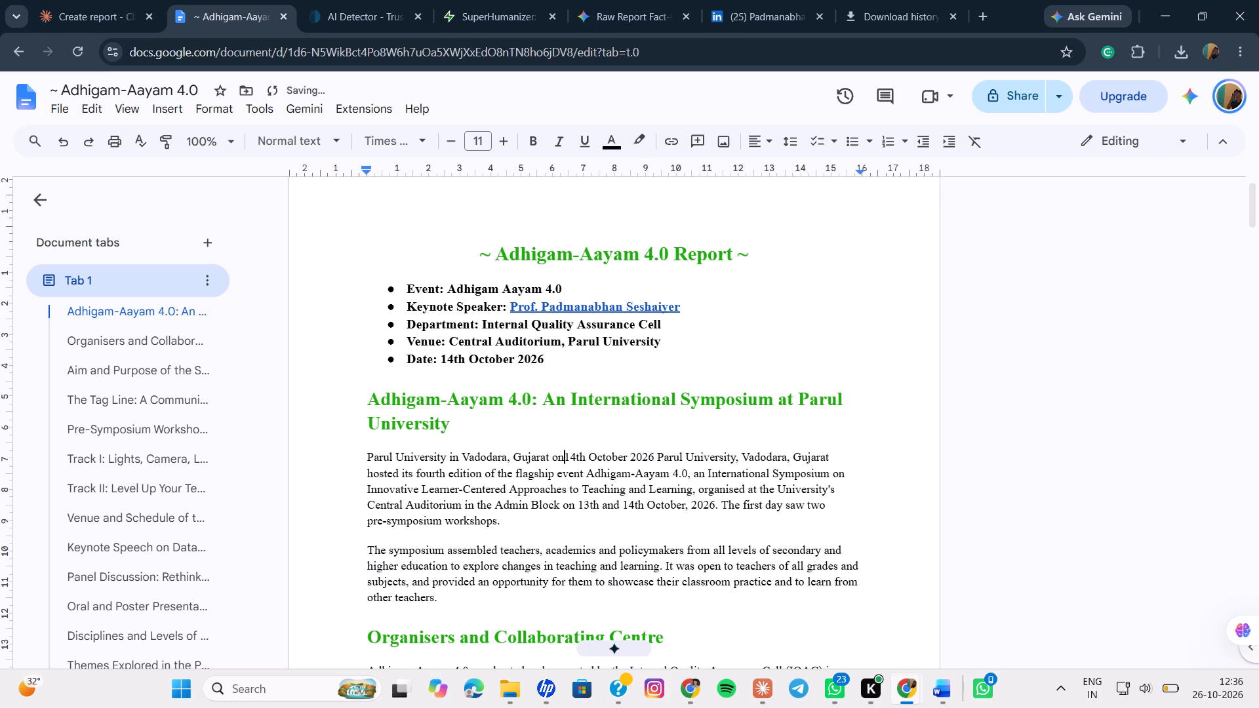
pyautogui.press('space')
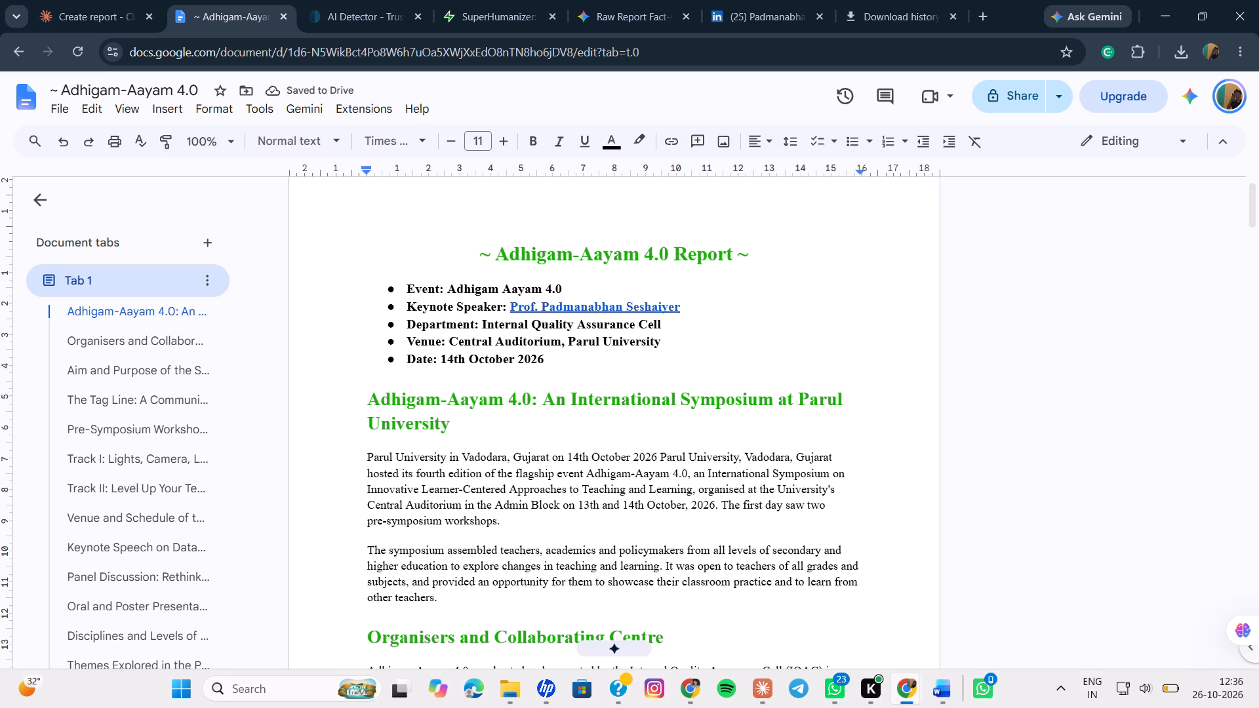
# Remove the redundant opening words "Parul University in Vadodara, Gujarat on" and start the first sentence with "On" before "14th October 2026".
pyautogui.click(550, 457)
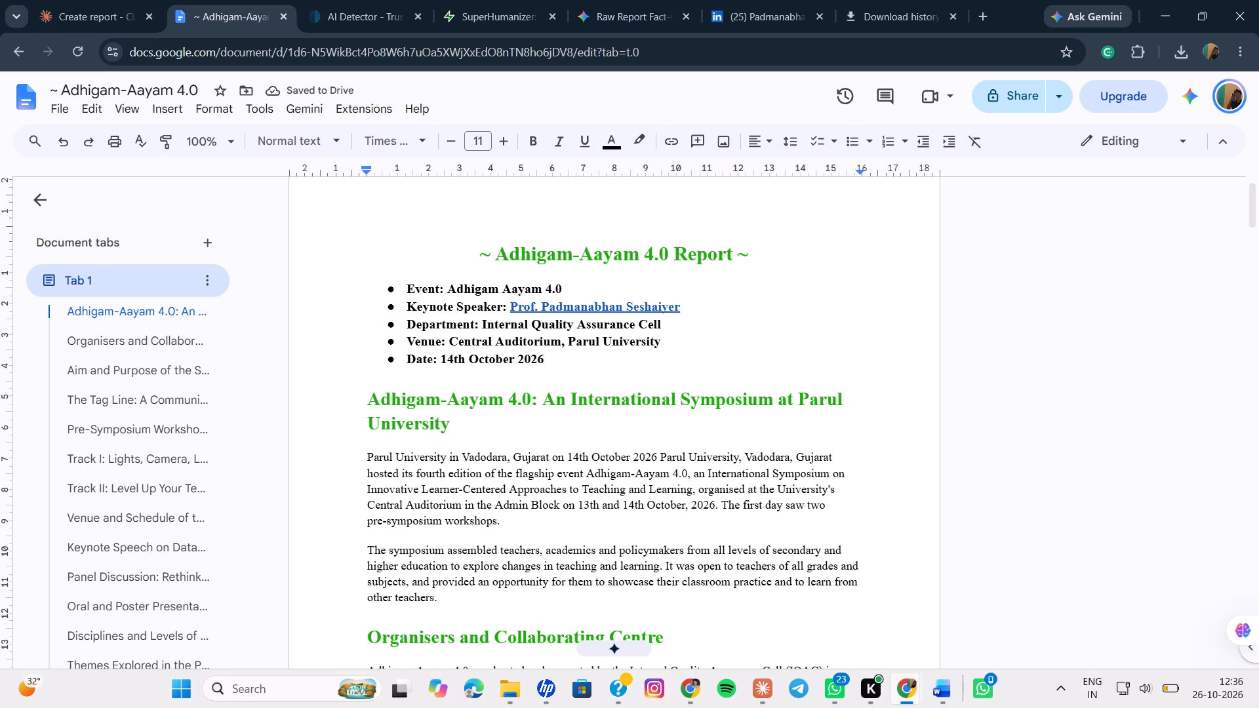
pyautogui.click(563, 457)
pyautogui.press('BackSpace')
pyautogui.press('BackSpace')
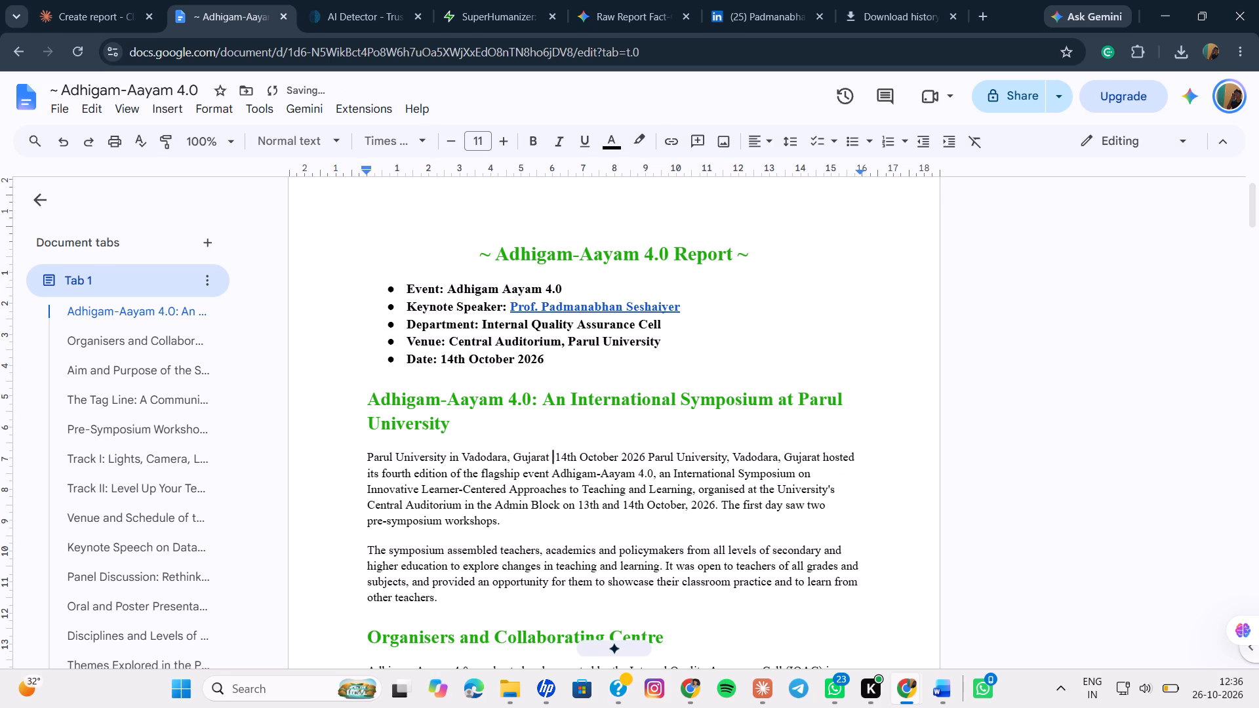
pyautogui.click(557, 461)
pyautogui.press('BackSpace')
pyautogui.press('BackSpace')
pyautogui.press('BackSpace')
pyautogui.press('BackSpace')
pyautogui.press('BackSpace')
pyautogui.press('BackSpace')
pyautogui.press('BackSpace')
pyautogui.press('BackSpace')
pyautogui.press('BackSpace')
pyautogui.press('BackSpace')
pyautogui.press('BackSpace')
pyautogui.press('BackSpace')
pyautogui.press('BackSpace')
pyautogui.press('BackSpace')
pyautogui.press('BackSpace')
pyautogui.press('BackSpace')
pyautogui.press('BackSpace')
pyautogui.press('BackSpace')
pyautogui.press('BackSpace')
pyautogui.press('BackSpace')
pyautogui.press('BackSpace')
pyautogui.press('BackSpace')
pyautogui.press('BackSpace')
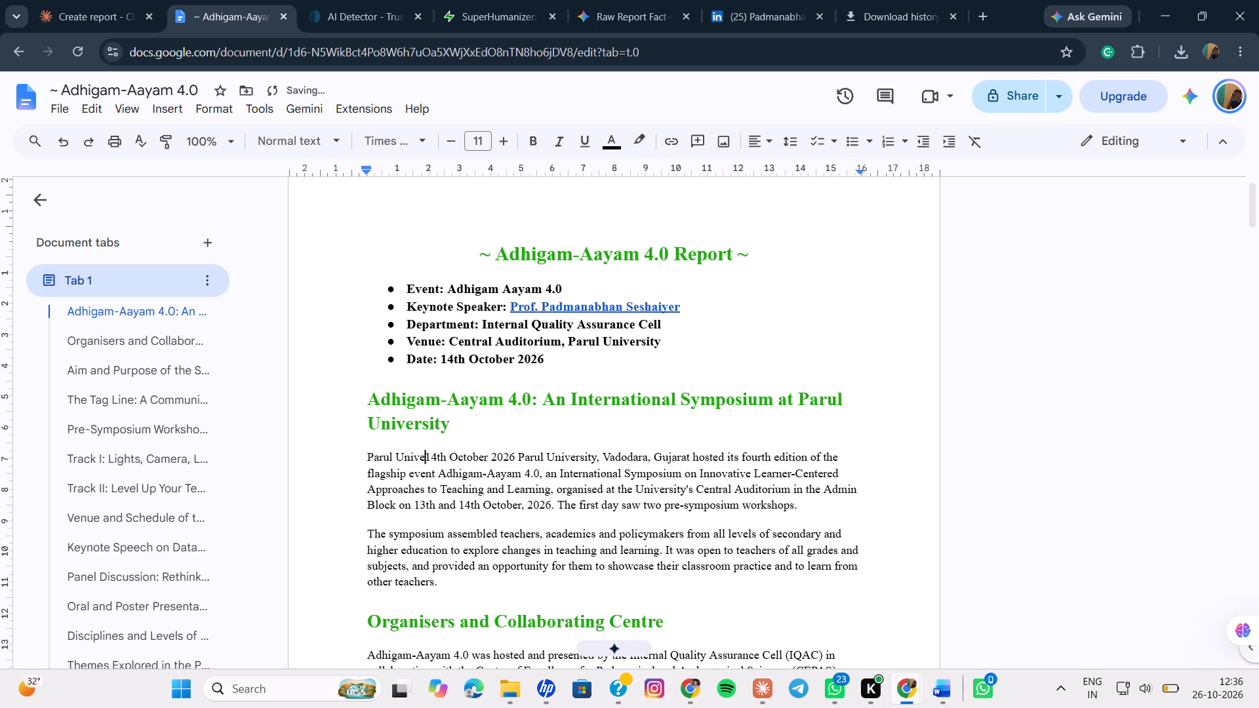
pyautogui.press('BackSpace')
pyautogui.press('BackSpace')
pyautogui.press('BackSpace')
pyautogui.press('BackSpace')
pyautogui.press('BackSpace')
pyautogui.press('BackSpace')
pyautogui.press('BackSpace')
pyautogui.press('BackSpace')
pyautogui.press('BackSpace')
pyautogui.press('BackSpace')
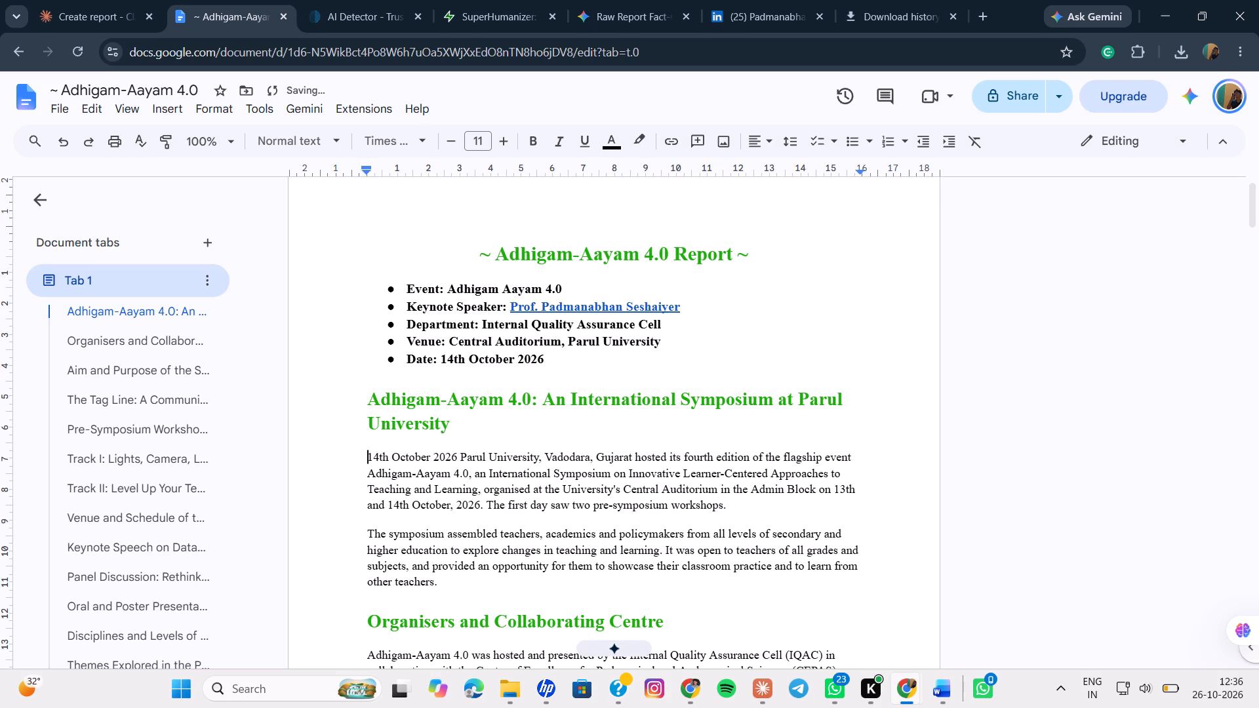
pyautogui.write('On')
pyautogui.press('space')
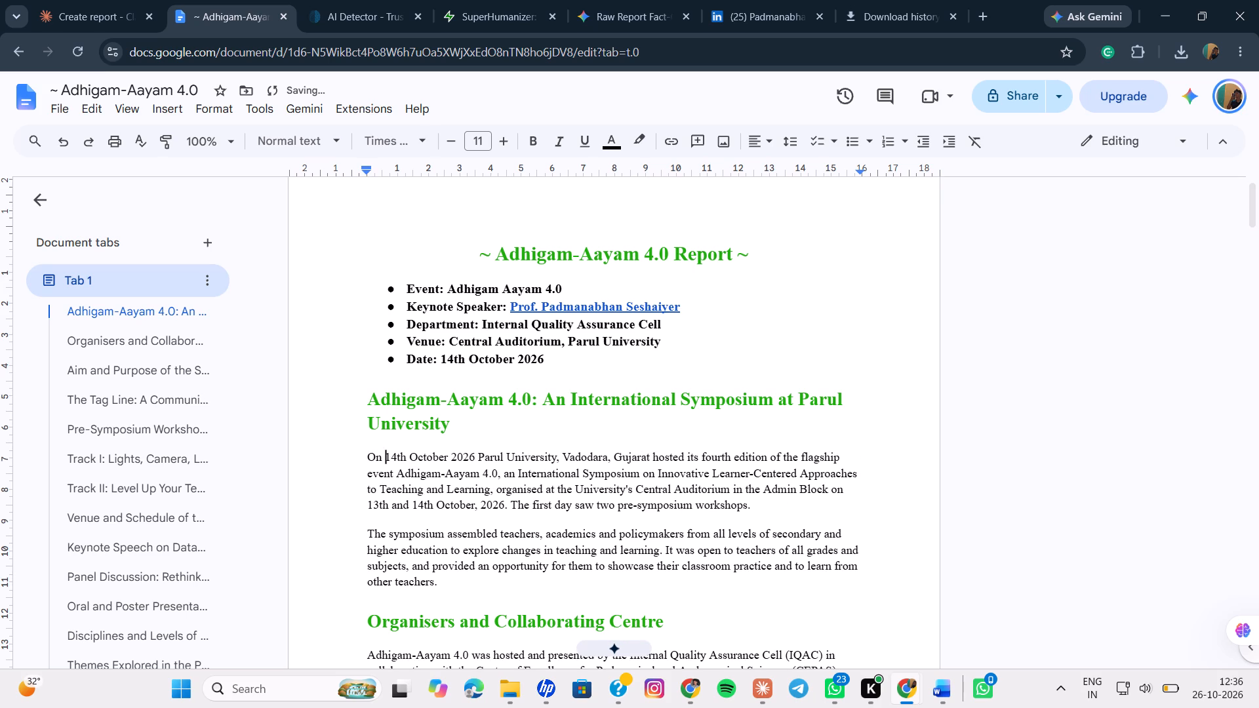
# Make "Adhigam-Aayam 4.0" bold in the first paragraph.
pyautogui.moveTo(398, 473); pyautogui.dragTo(488, 477)
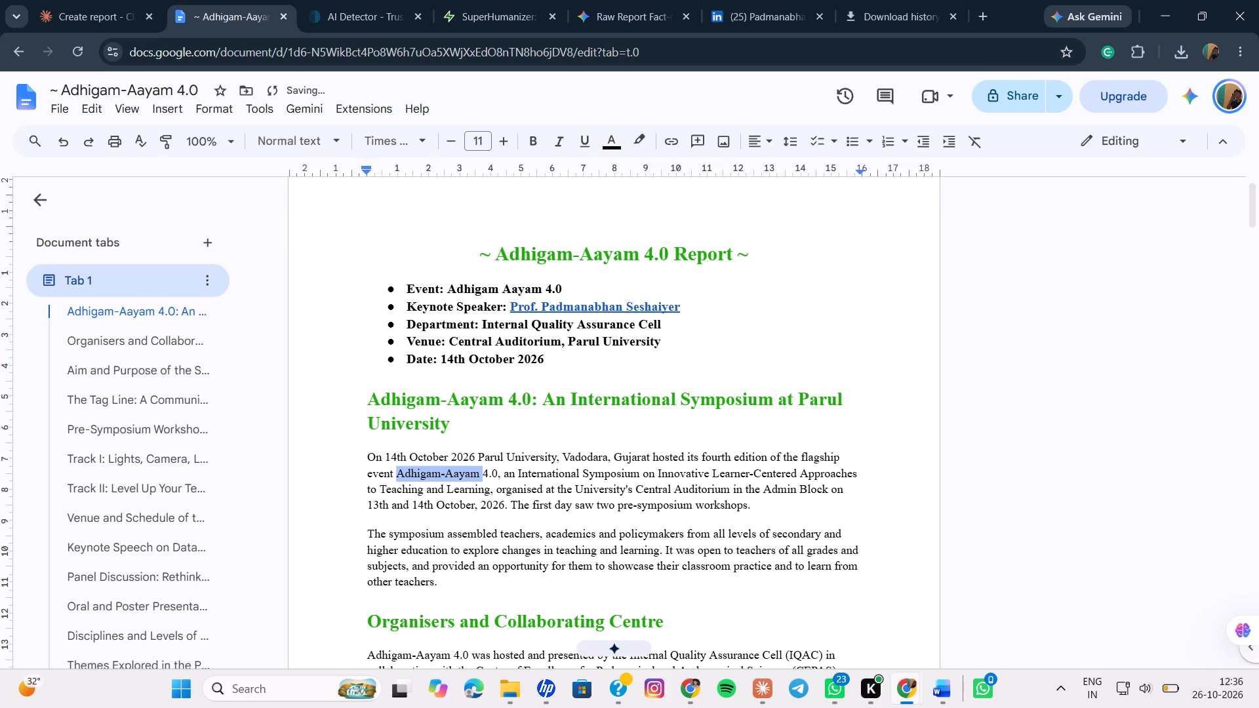
pyautogui.moveTo(488, 477); pyautogui.dragTo(496, 477)
pyautogui.hotkey('ctrl', 'b')
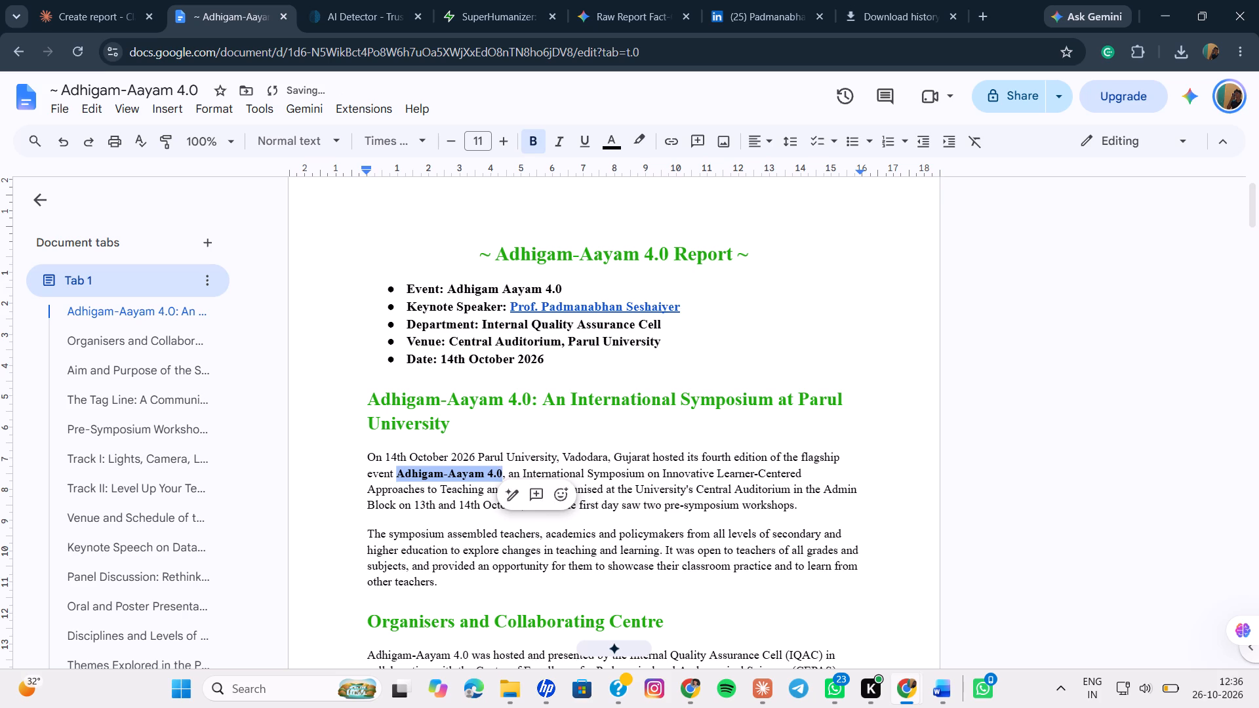
pyautogui.click(473, 500)
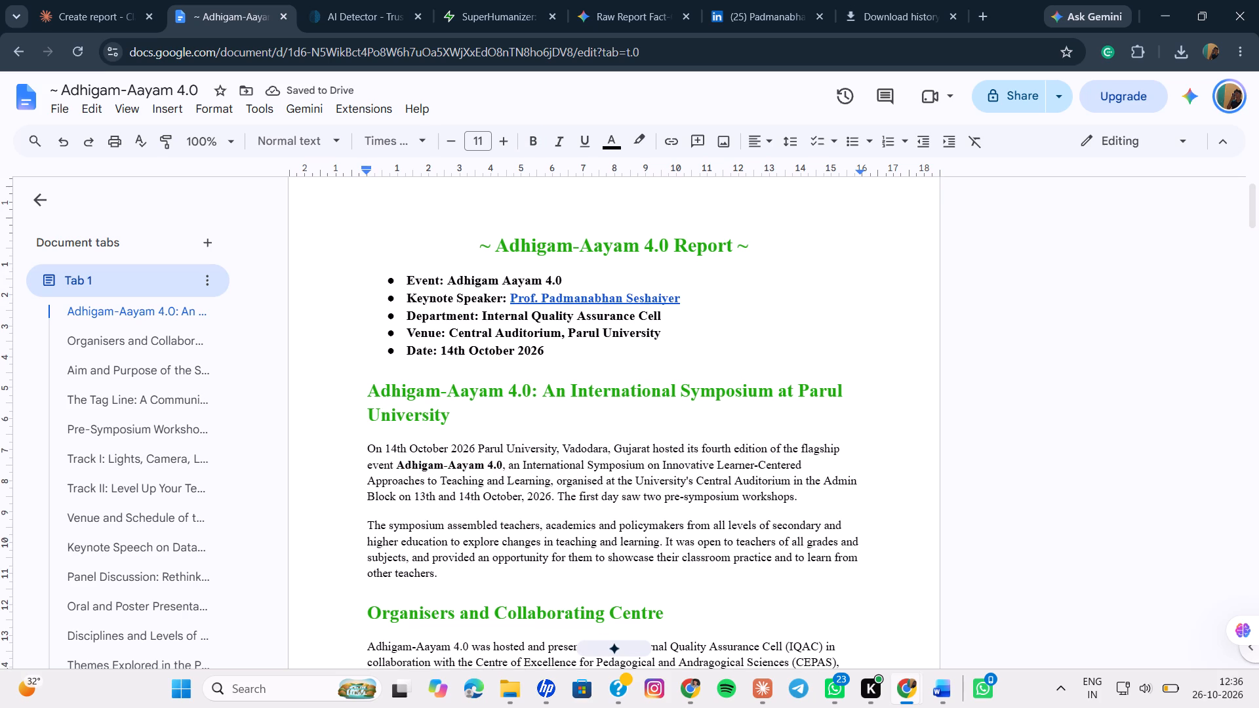
# Delete "13th and" from the date given after "Admin Block" in the first paragraph.
pyautogui.moveTo(417, 500); pyautogui.dragTo(458, 500)
pyautogui.press('BackSpace')
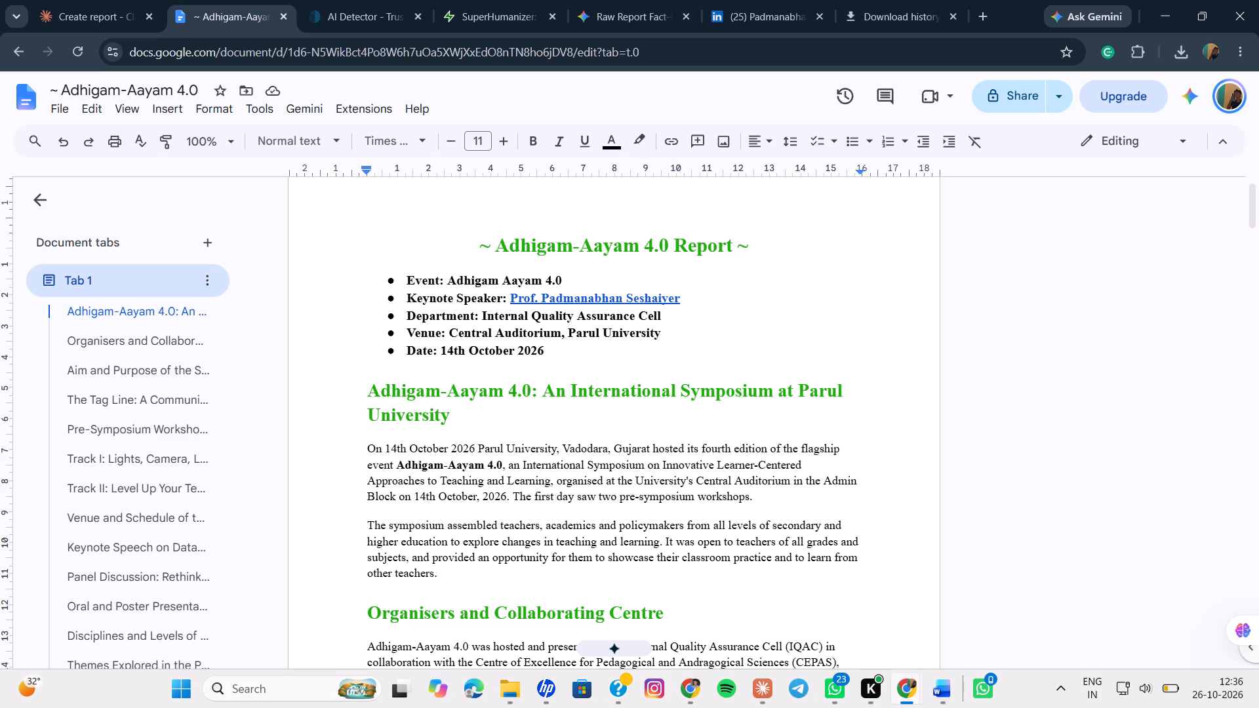
# Delete "first" from "The first day saw two pre-symposium workshops" in the first paragraph.
pyautogui.moveTo(534, 499); pyautogui.dragTo(543, 499)
pyautogui.moveTo(543, 499); pyautogui.dragTo(556, 499)
pyautogui.press('BackSpace')
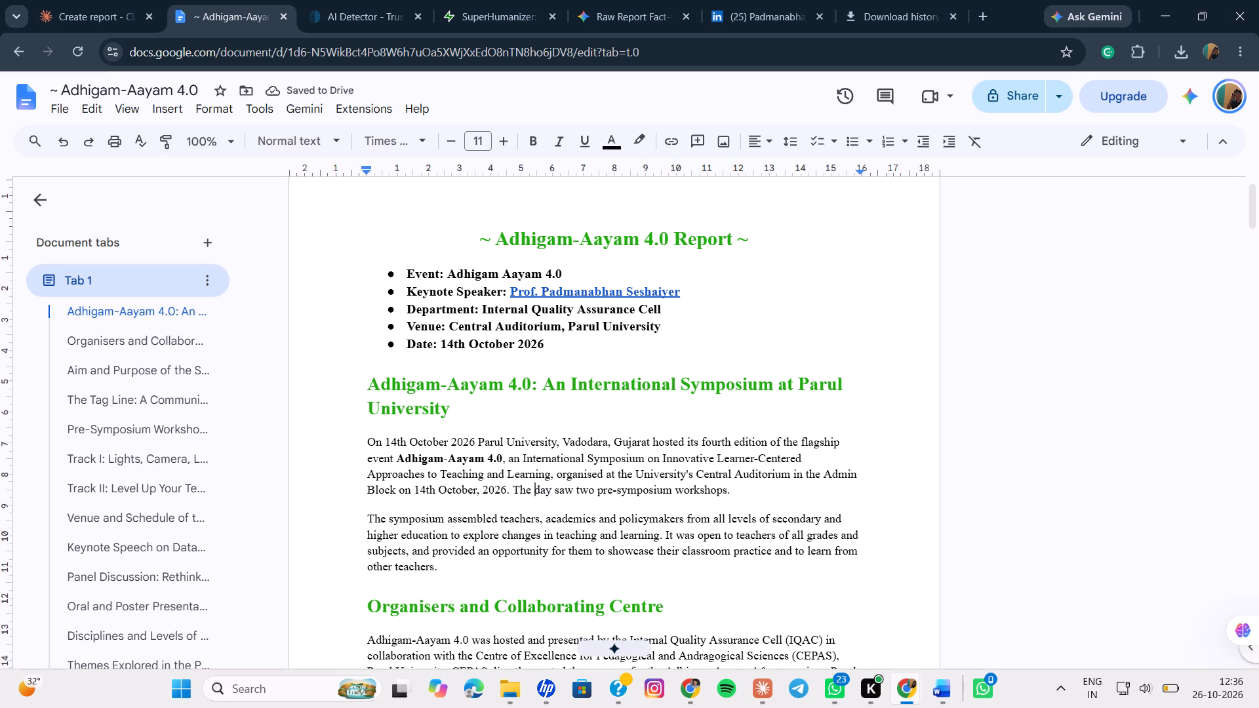
# Insert two blank lines above "The Tag Line: A Communion of Minds, A Continuum of Growth" heading to move it onto the next page.
pyautogui.click(500, 528)
pyautogui.scroll(-5, 500, 528)
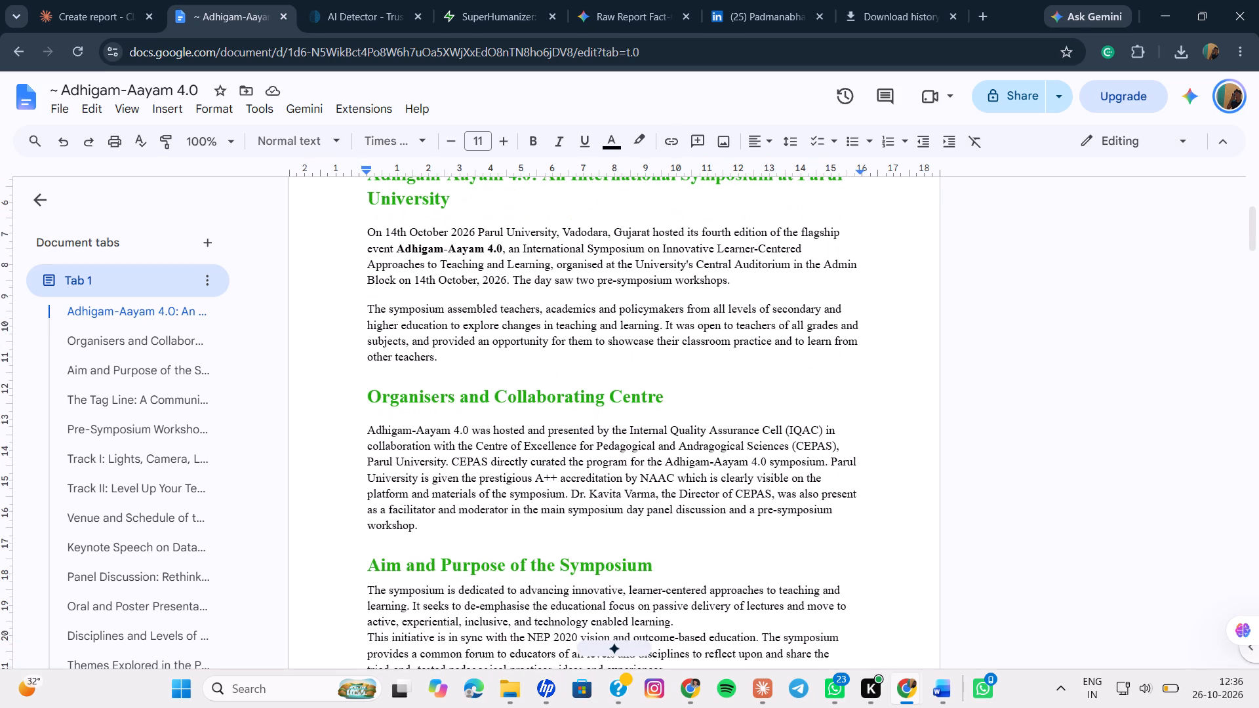
pyautogui.scroll(-2, 515, 494)
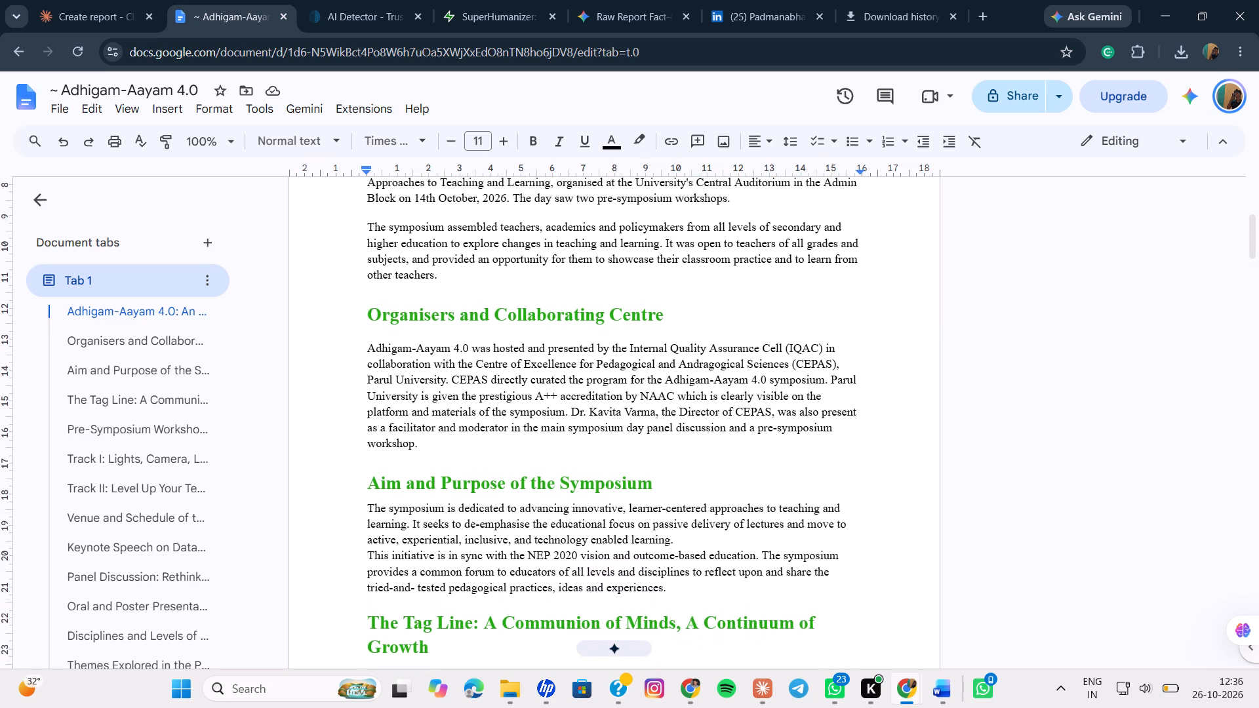
pyautogui.scroll(-4, 515, 494)
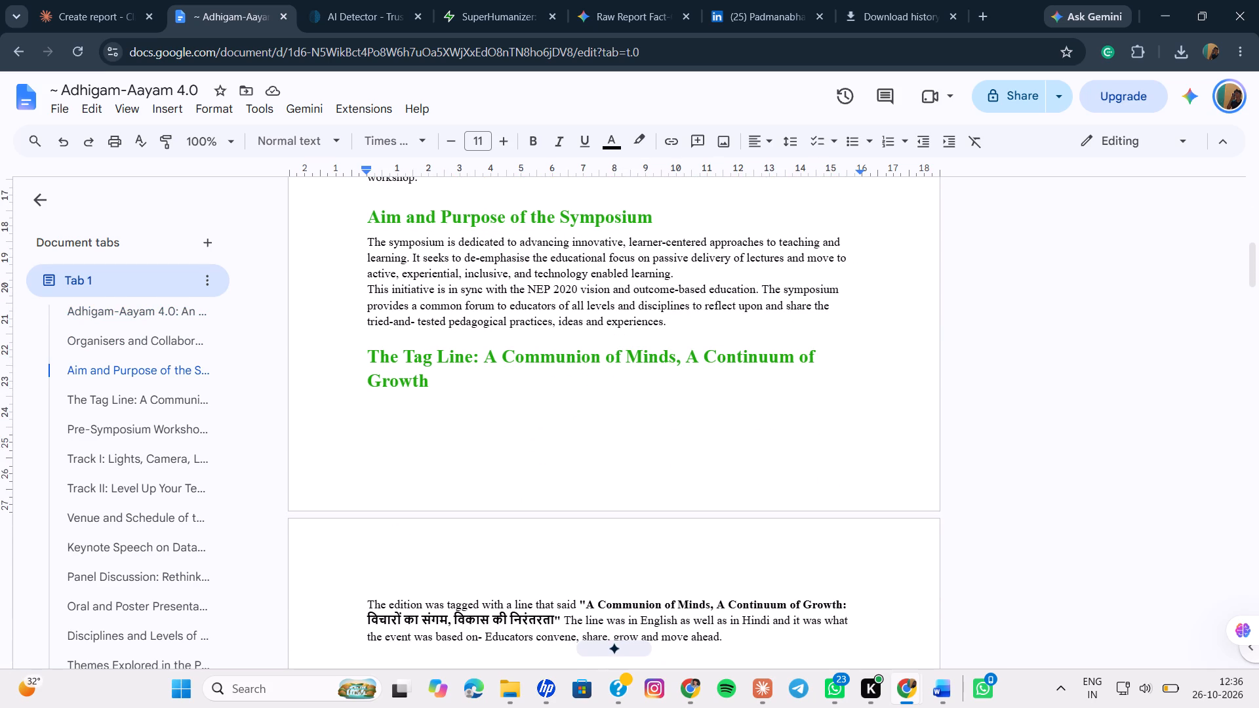
pyautogui.click(370, 363)
pyautogui.press('Return')
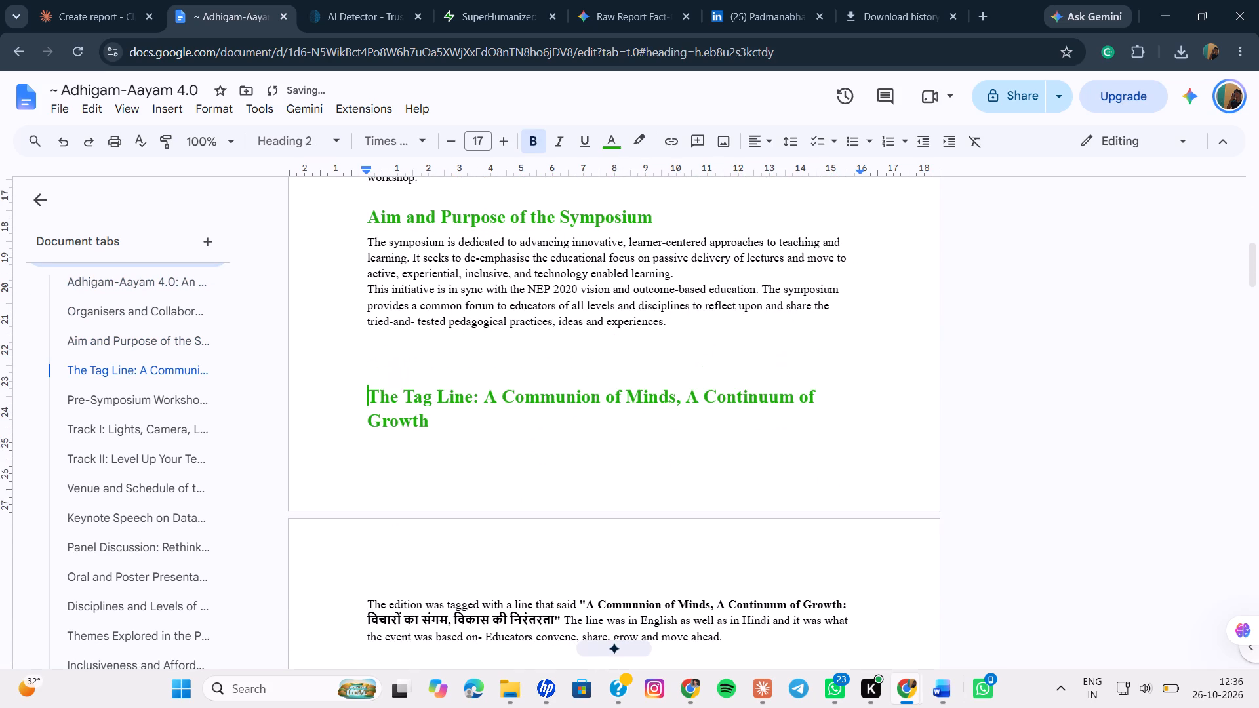
pyautogui.press('Return')
# Delete the extra blank line between the two paragraphs of the Tag Line section.
pyautogui.scroll(-6, 370, 363)
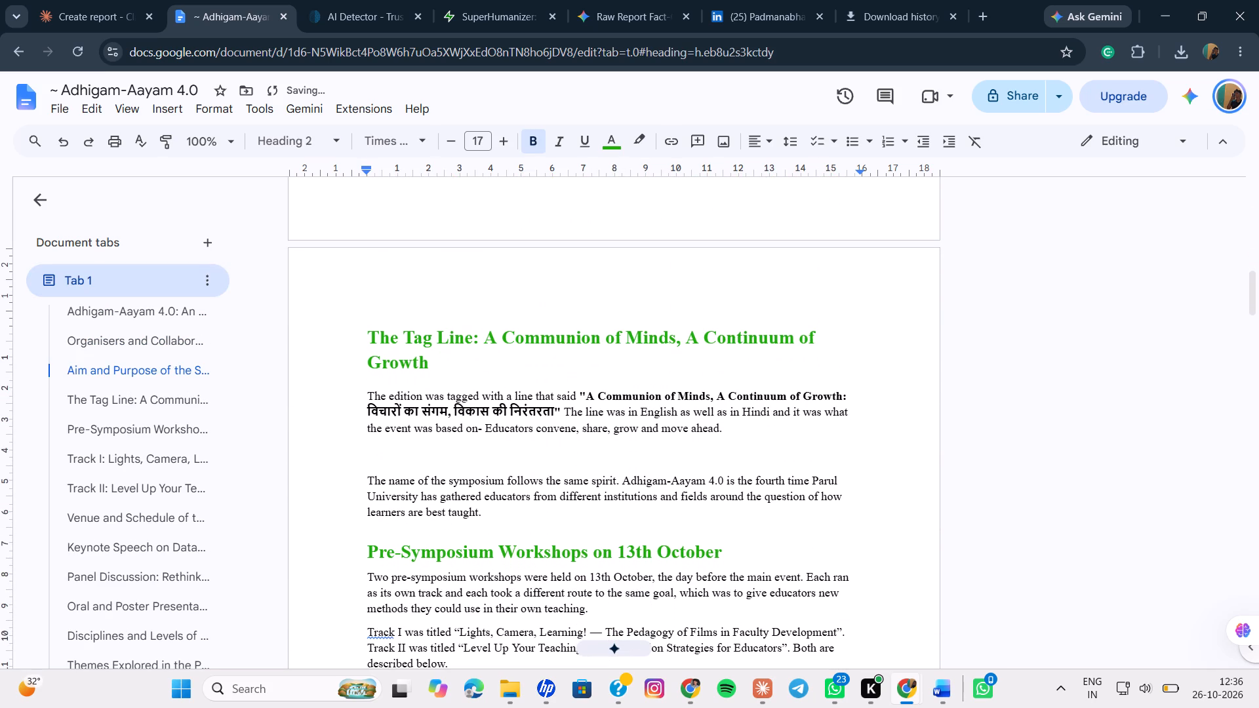
pyautogui.click(401, 461)
pyautogui.press('BackSpace')
# Find and replace all em dashes (—) in the report with hyphens (-).
pyautogui.scroll(-3, 401, 461)
pyautogui.click(382, 448)
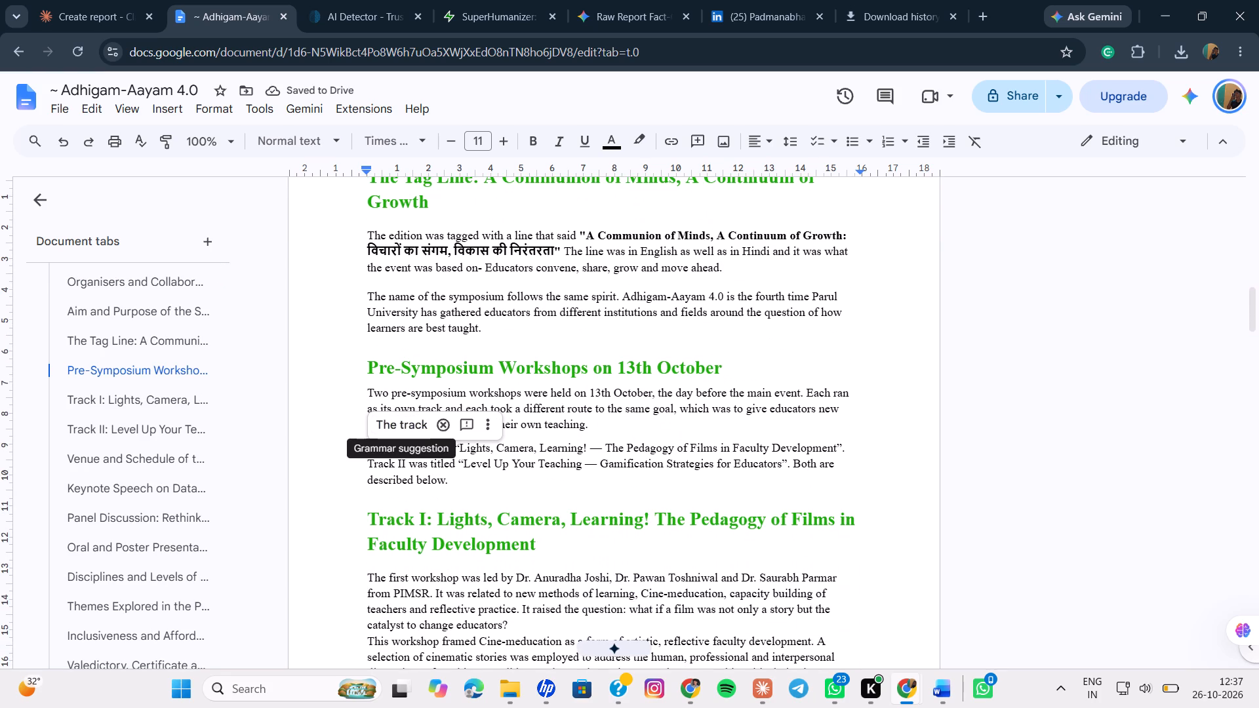
pyautogui.click(383, 461)
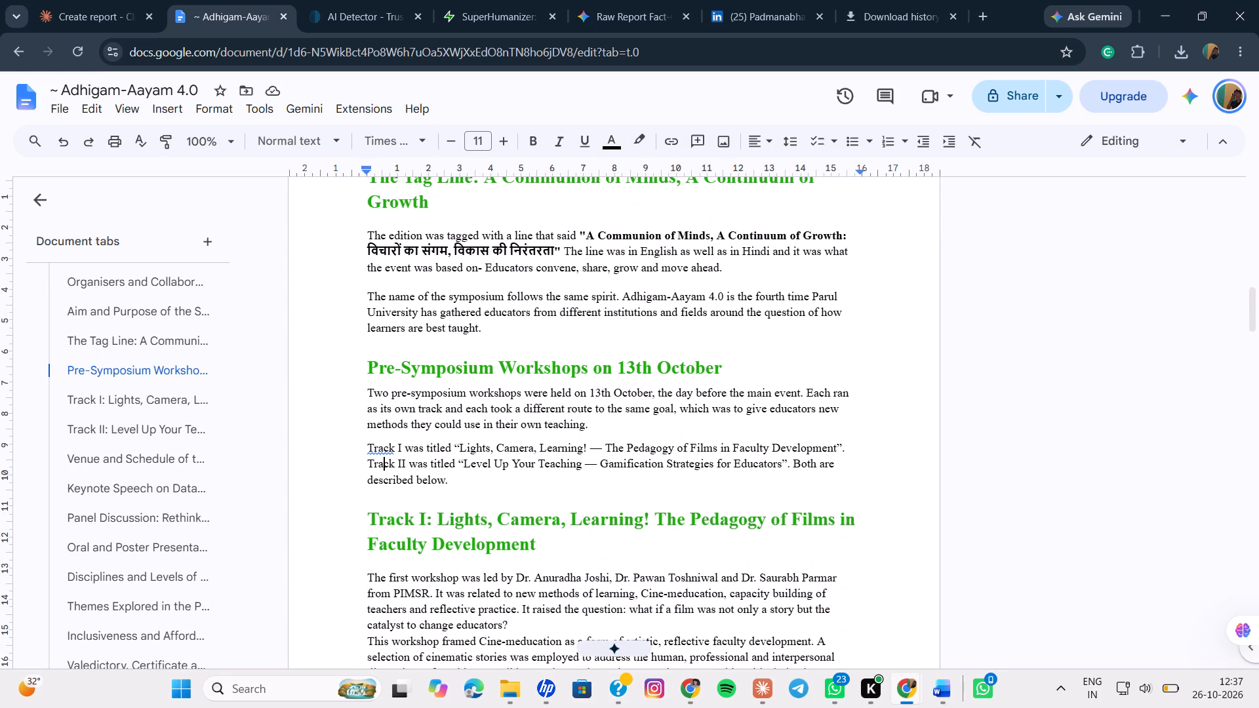
pyautogui.moveTo(603, 446); pyautogui.dragTo(595, 449)
pyautogui.hotkey('ctrl', 'h')
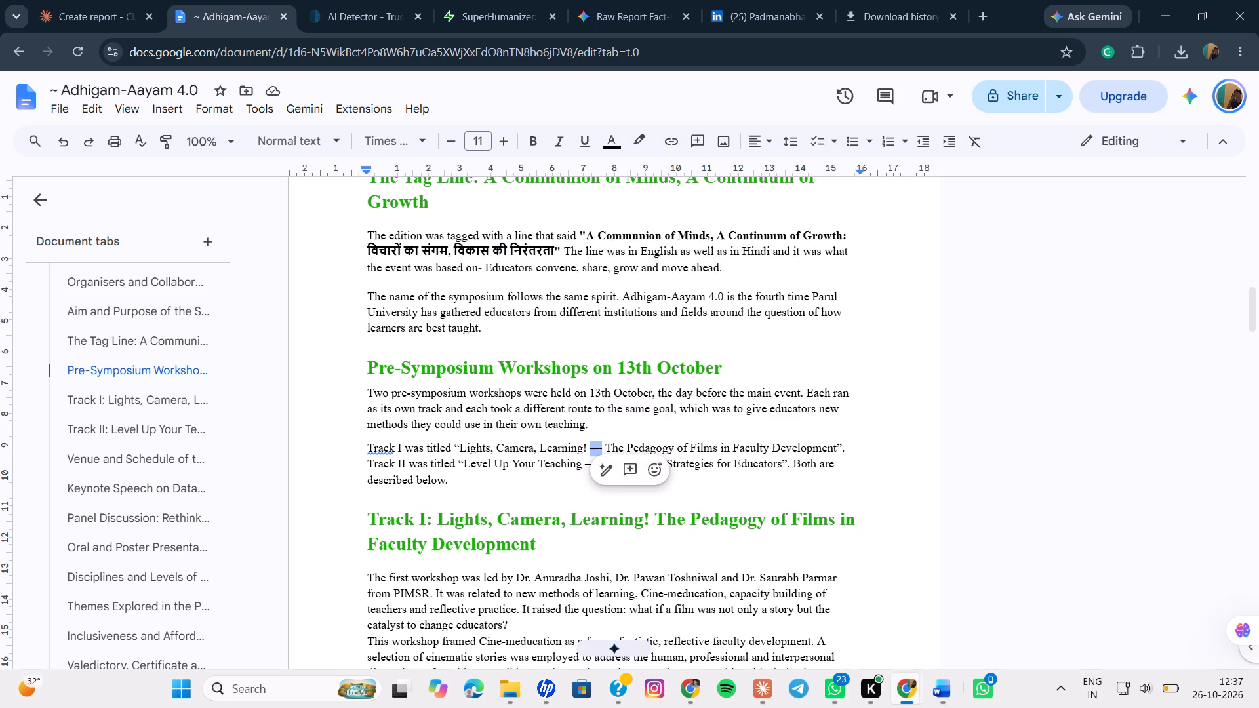
pyautogui.click(530, 330)
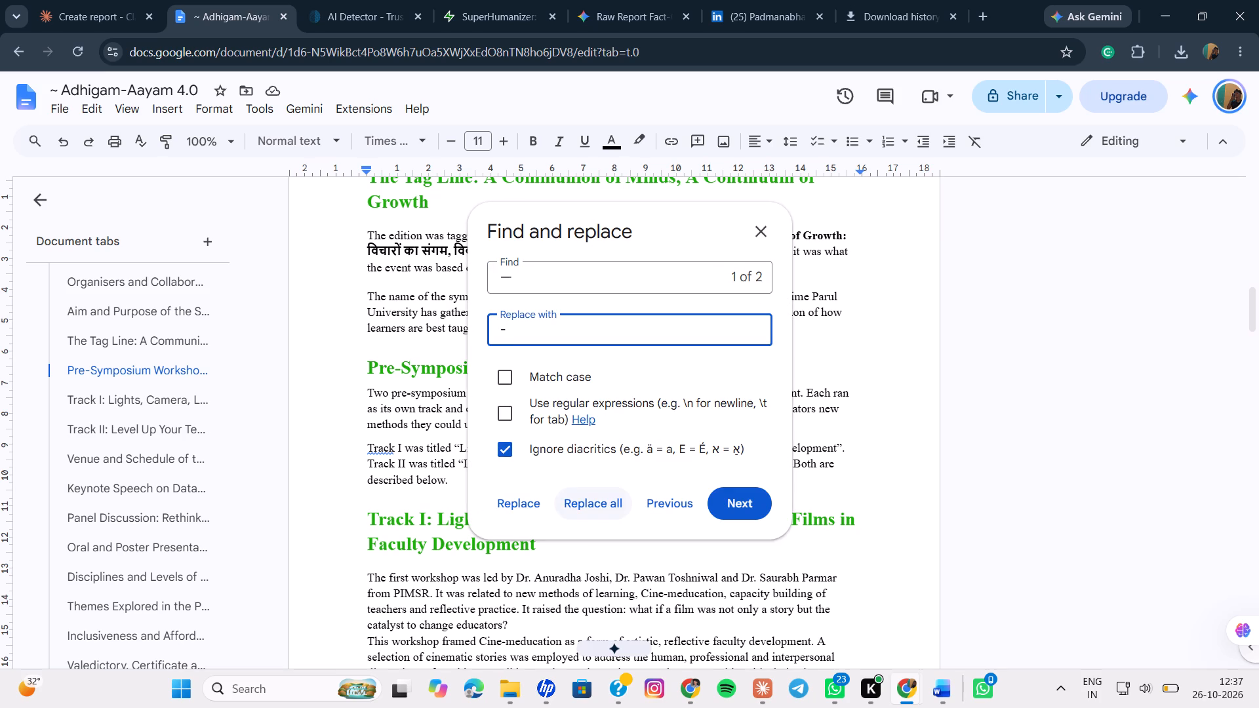
pyautogui.click(606, 506)
pyautogui.click(763, 233)
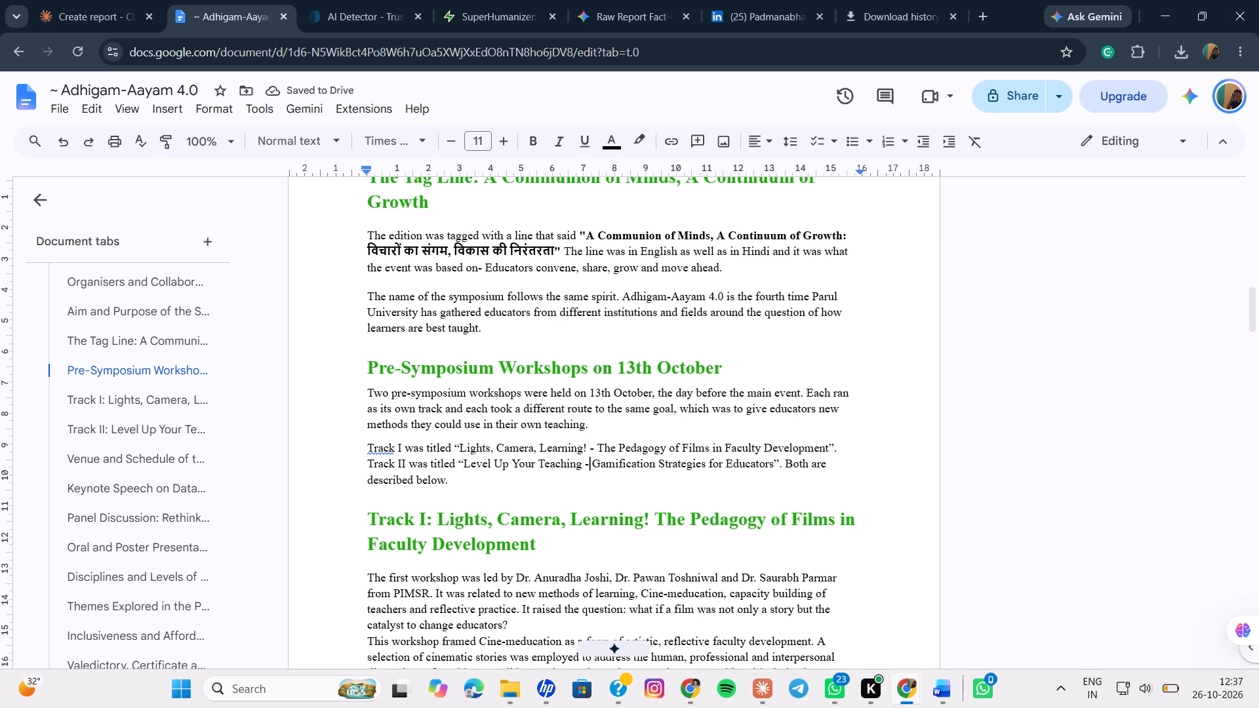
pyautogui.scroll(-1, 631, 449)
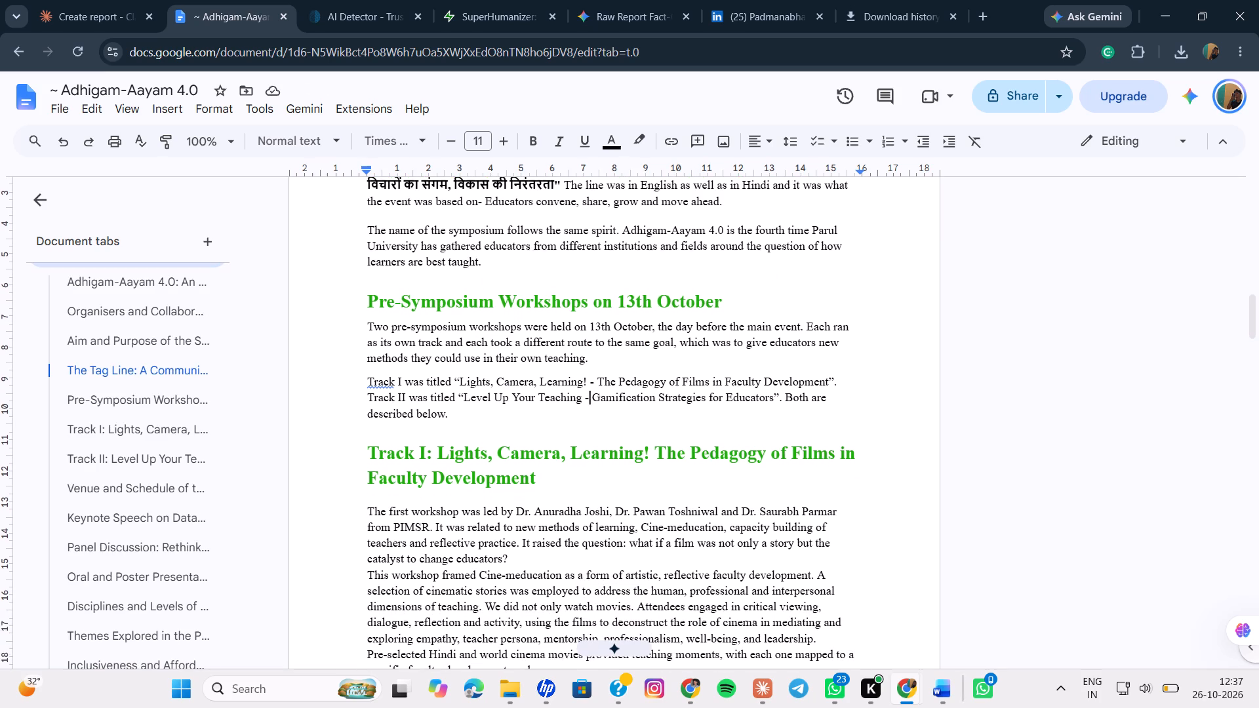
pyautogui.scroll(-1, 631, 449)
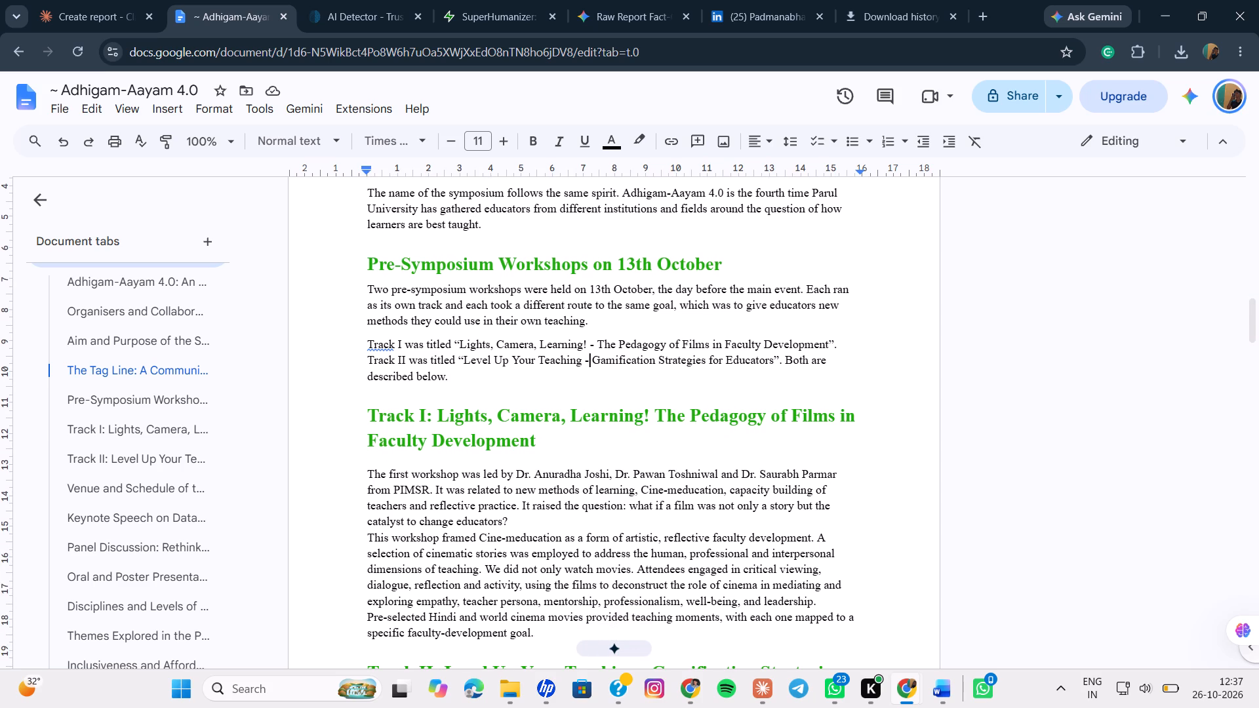
# Review the report from the pre-symposium workshops and tracks through the Venue and Schedule of the Main Day section.
pyautogui.scroll(-1, 466, 503)
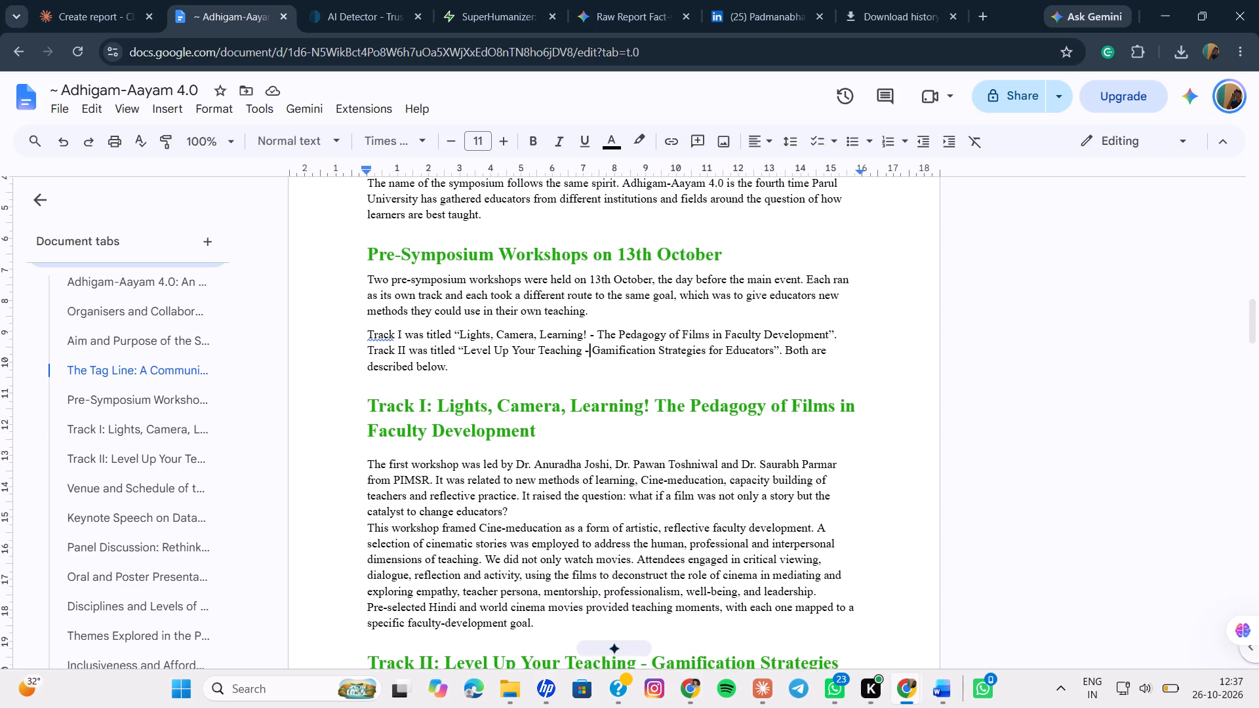
pyautogui.scroll(-3, 466, 503)
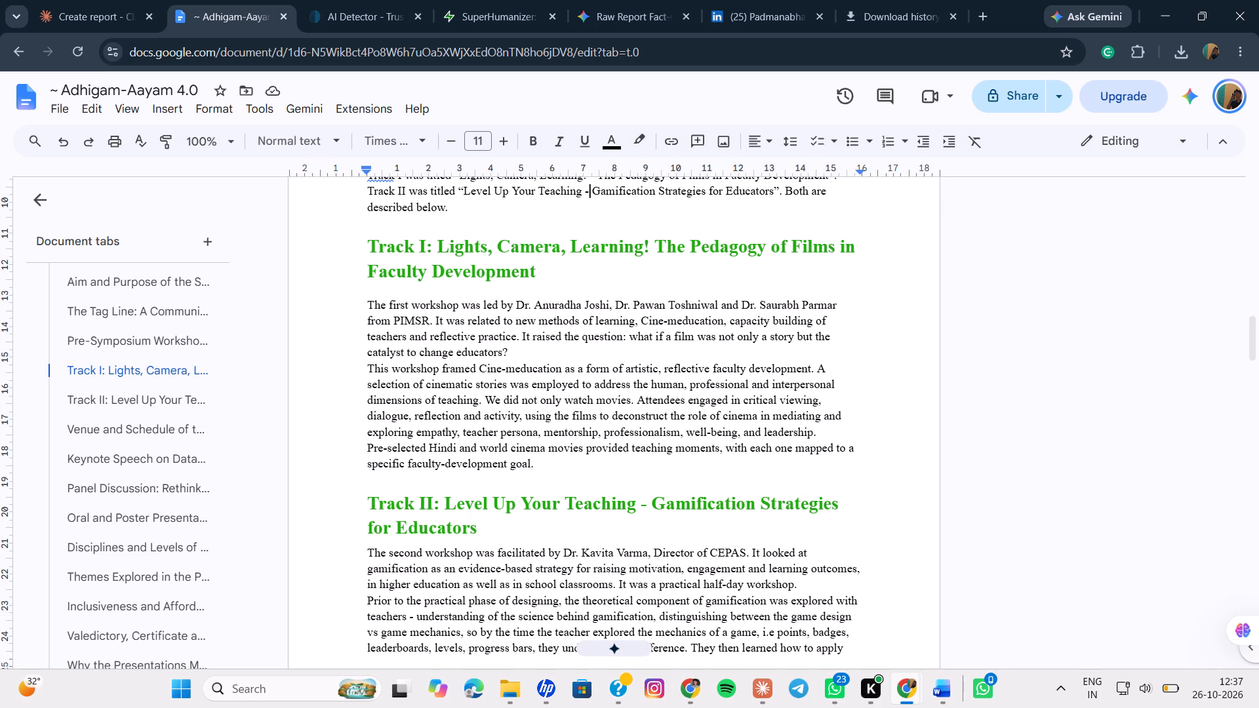
pyautogui.scroll(-1, 519, 543)
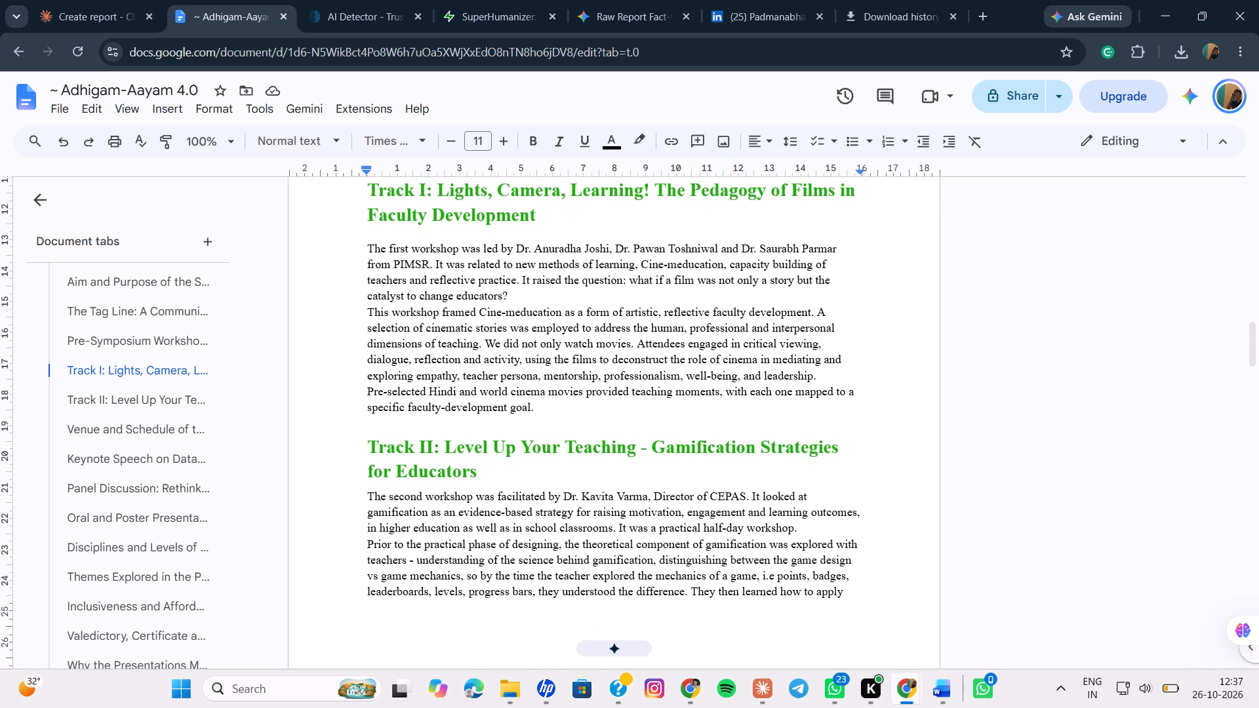
pyautogui.scroll(-1, 519, 543)
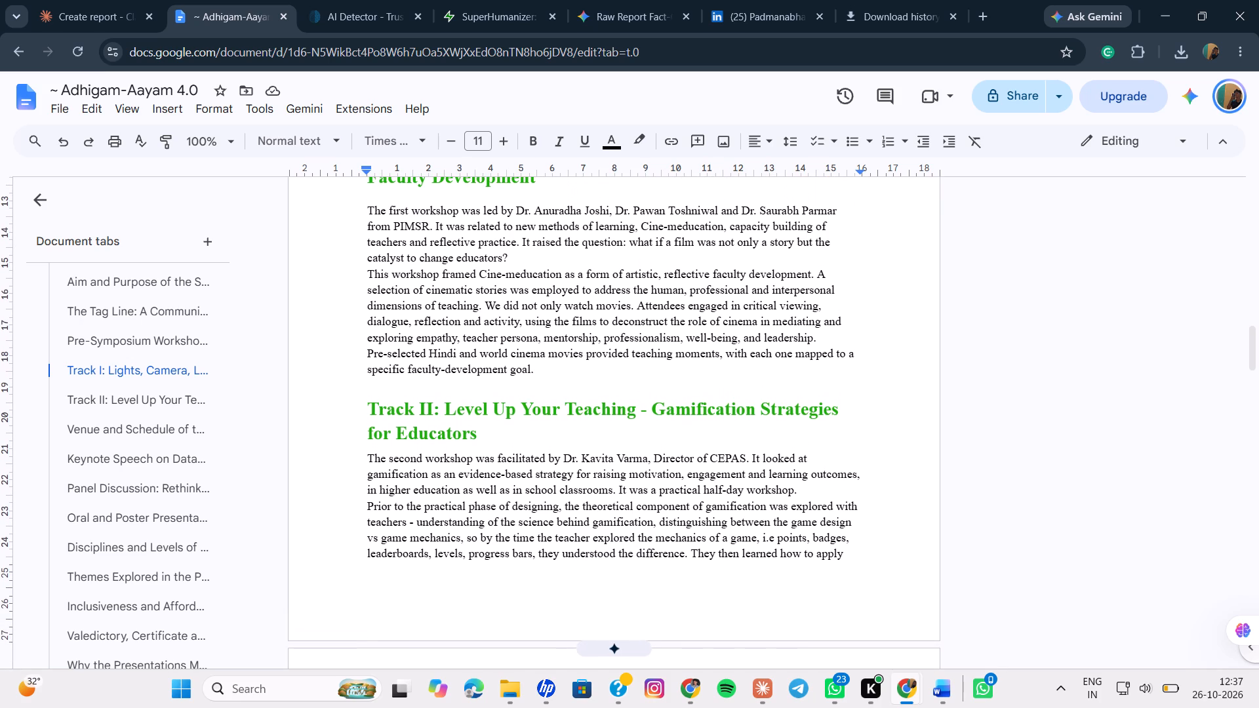
pyautogui.click(437, 299)
pyautogui.scroll(-1, 437, 299)
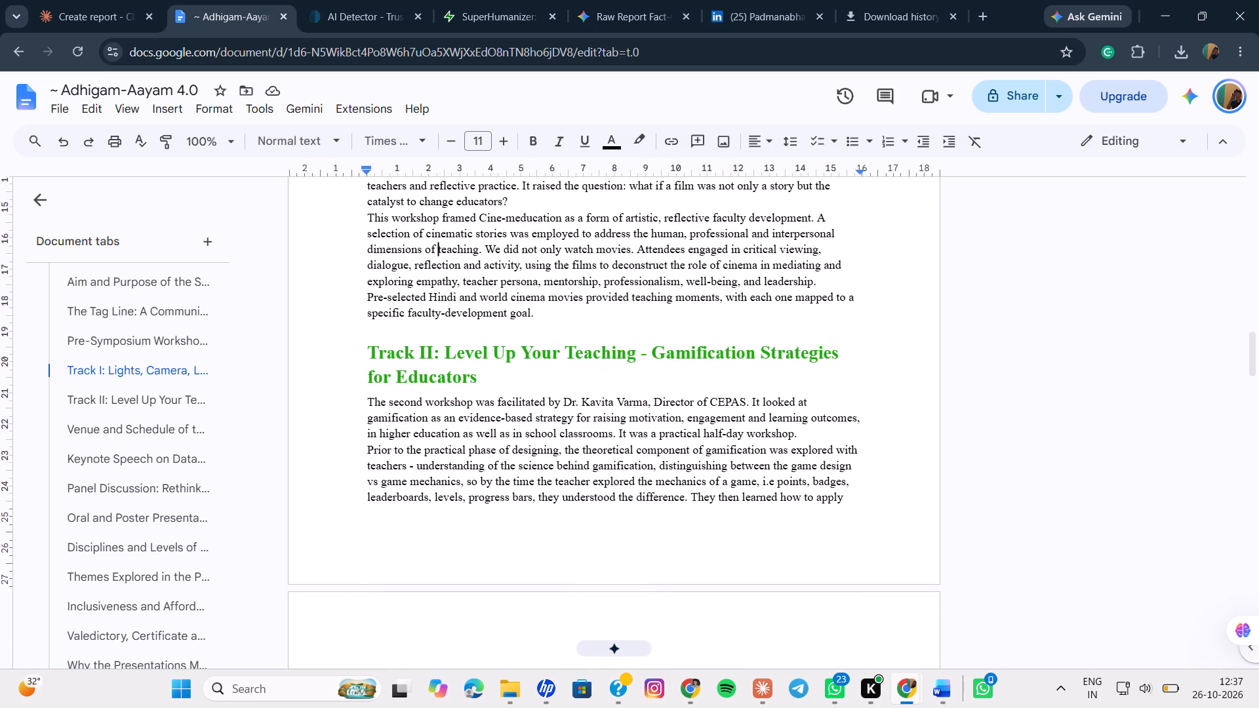
pyautogui.scroll(-5, 437, 299)
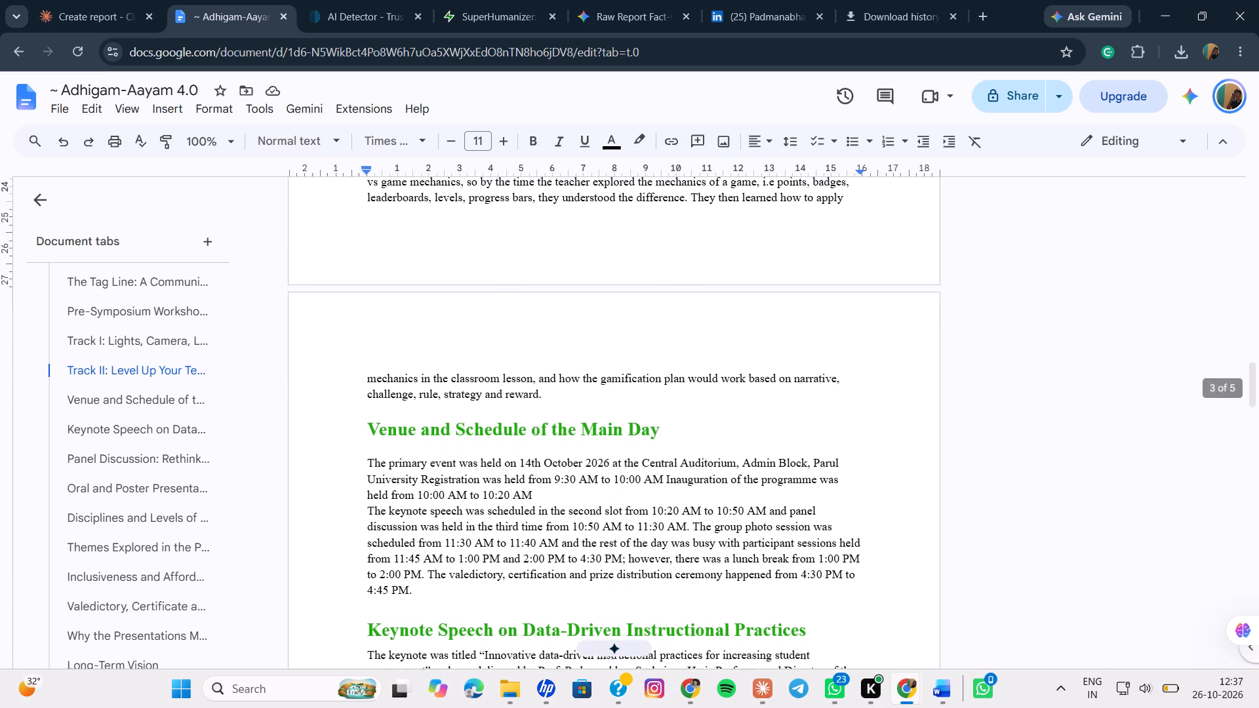
pyautogui.scroll(-1, 437, 299)
pyautogui.click(482, 479)
pyautogui.scroll(-1, 482, 479)
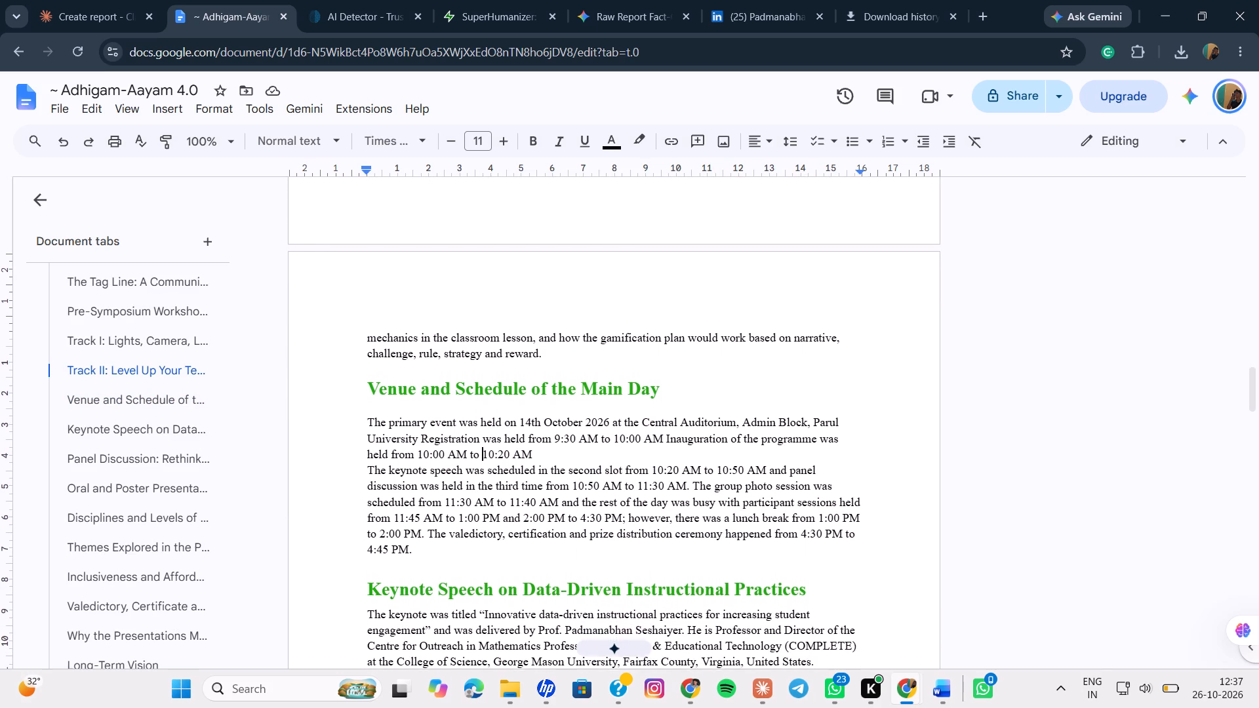
pyautogui.click(559, 494)
pyautogui.scroll(-3, 559, 494)
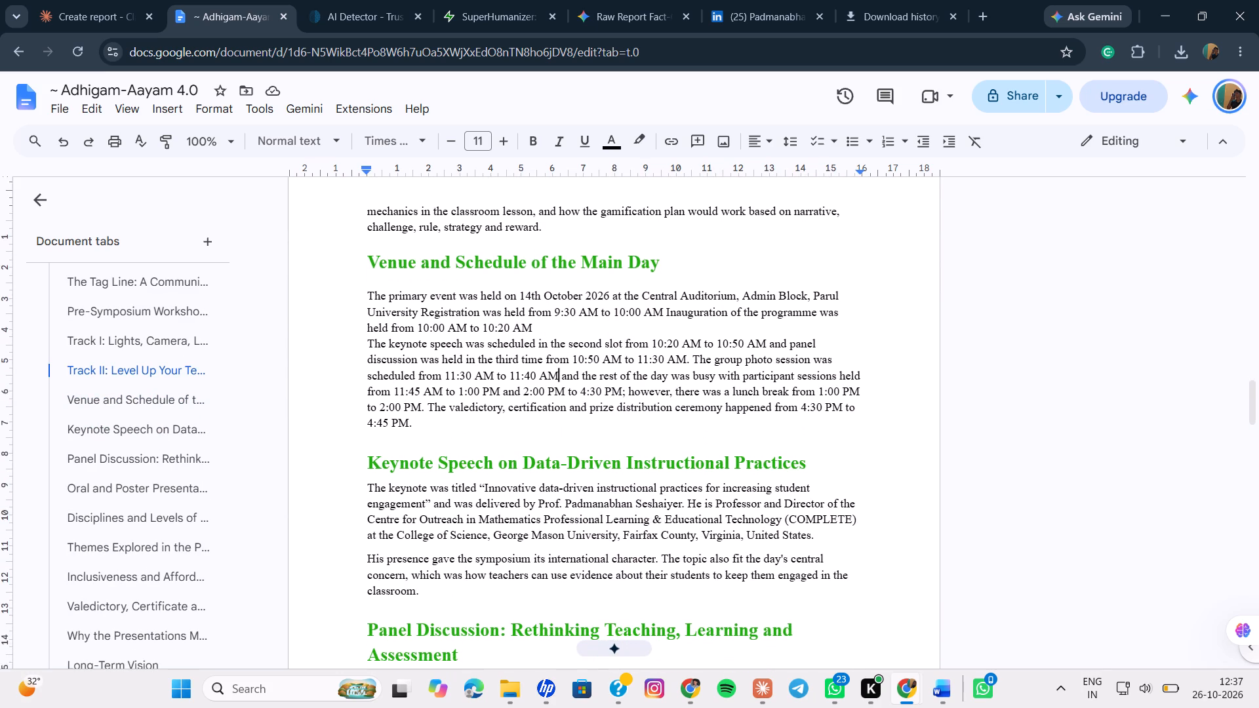
# Bold the quoted keynote title "Innovative data-driven instructional practices for increasing student engagement" in the Keynote Speech section.
pyautogui.scroll(-1, 559, 494)
pyautogui.moveTo(480, 463); pyautogui.dragTo(527, 467)
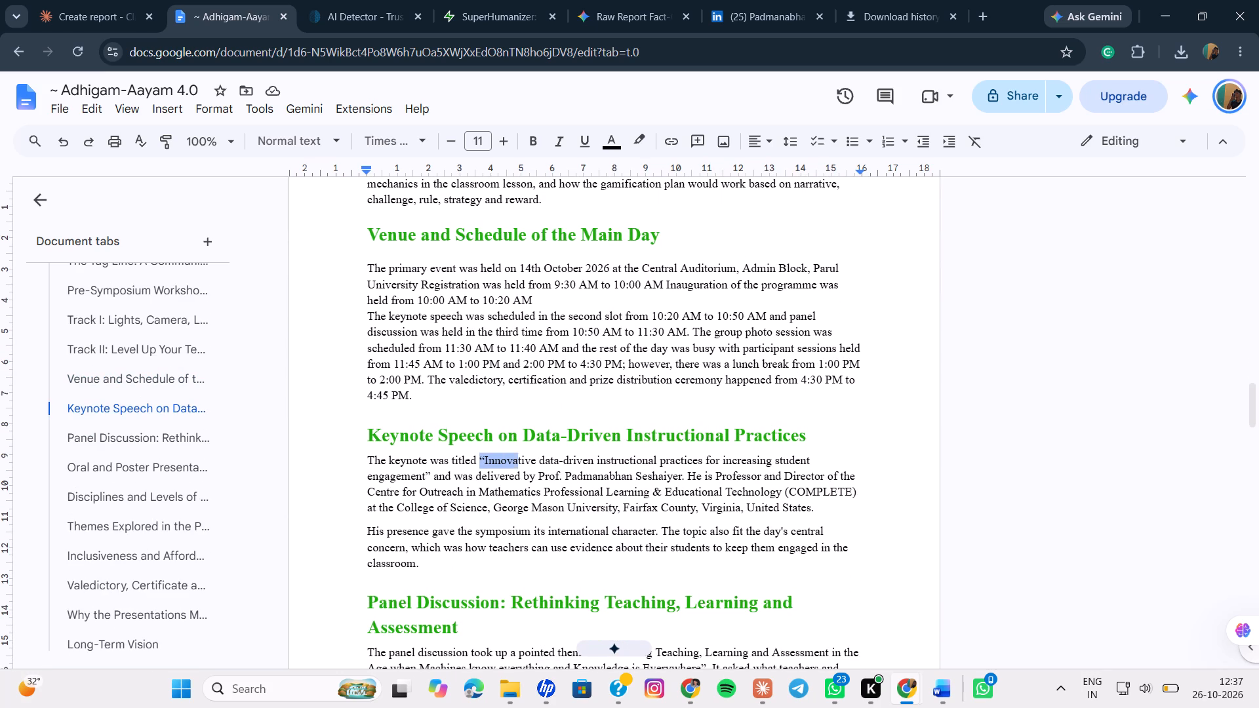
pyautogui.moveTo(527, 467); pyautogui.dragTo(430, 478)
pyautogui.hotkey('ctrl', 'b')
pyautogui.click(386, 492)
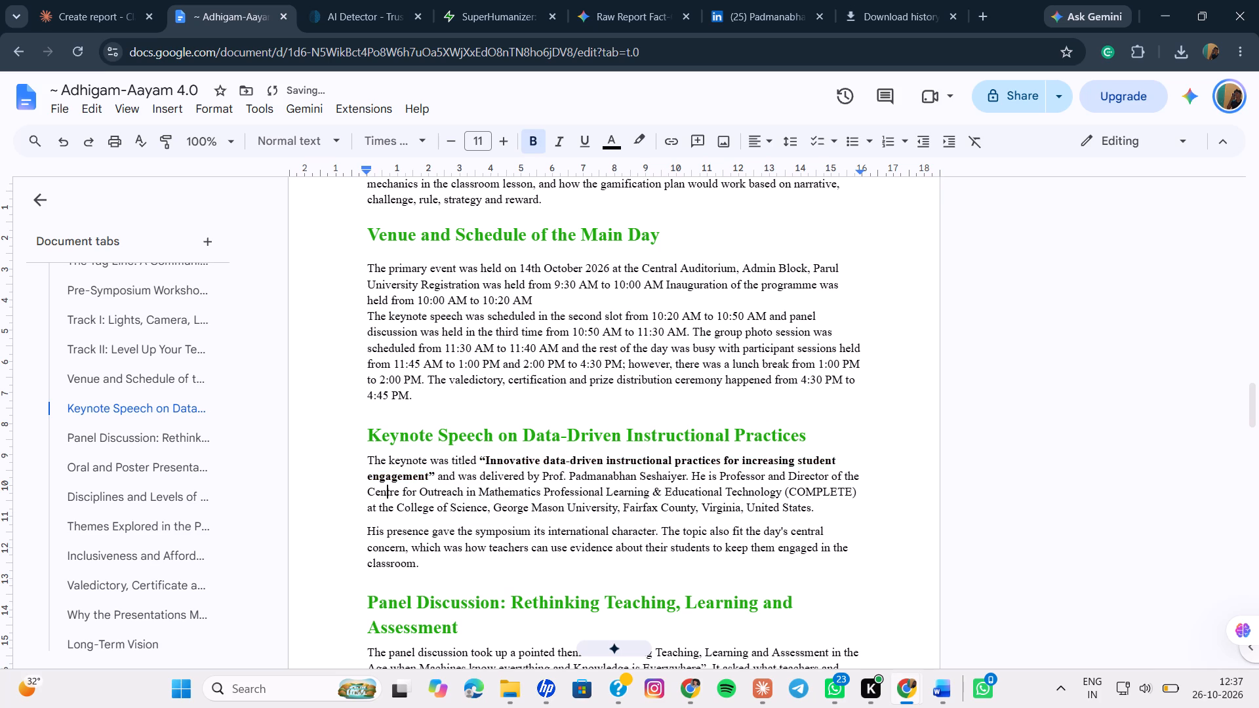
pyautogui.click(513, 507)
# Bold the quoted theme "Rethinking Teaching, Learning and Assessment in the Age when Machines know everything and Knowledge is Everywhere" in the Panel Discussion section.
pyautogui.scroll(-1, 513, 507)
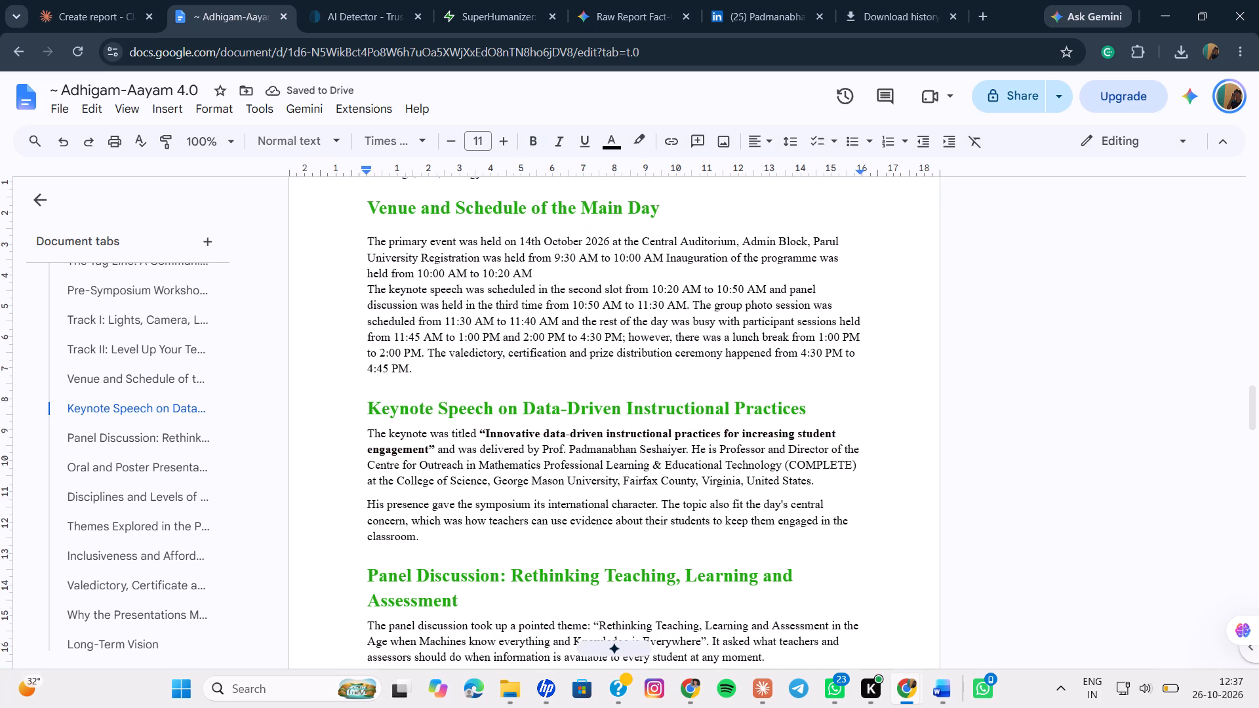
pyautogui.scroll(-3, 448, 536)
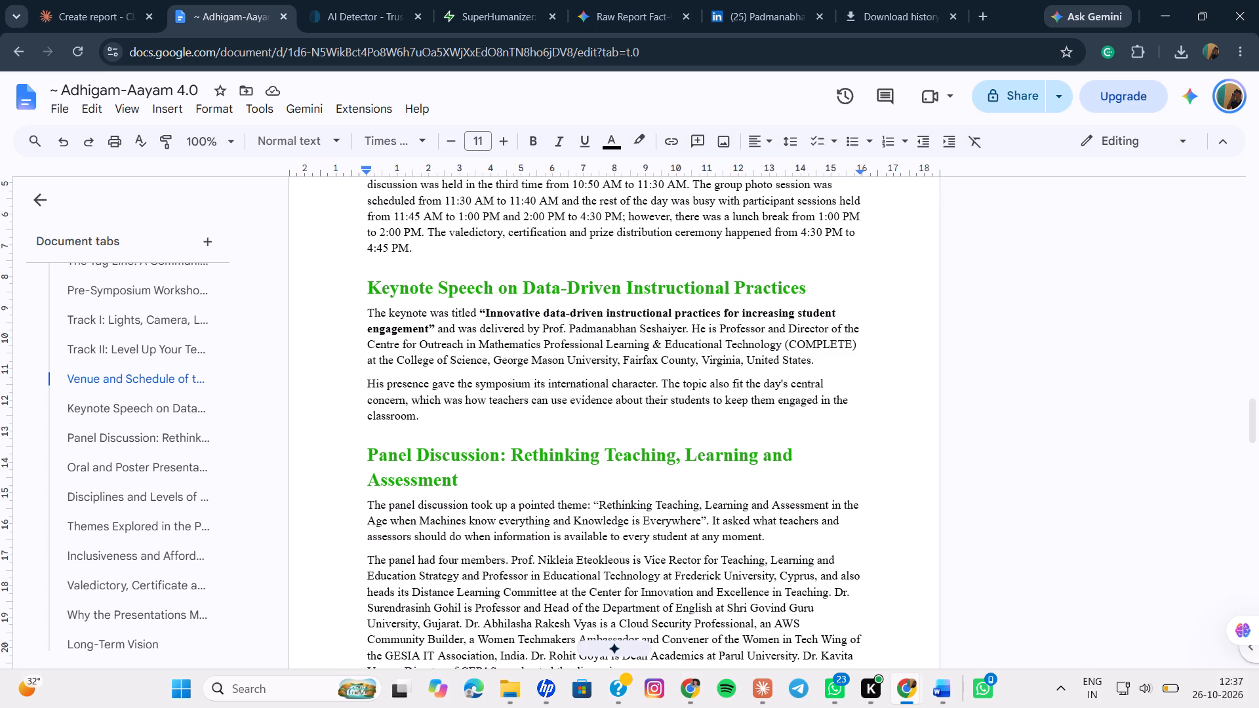
pyautogui.moveTo(596, 505); pyautogui.dragTo(703, 519)
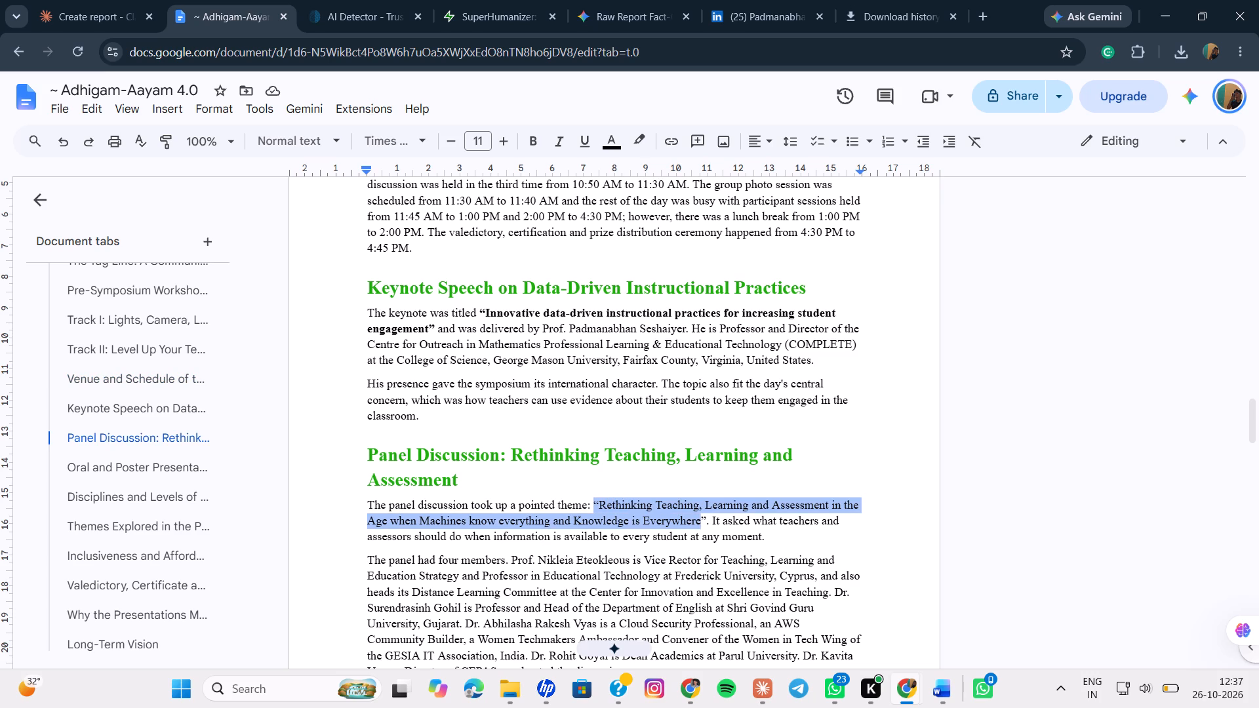
pyautogui.moveTo(703, 519); pyautogui.dragTo(706, 519)
pyautogui.hotkey('ctrl', 'b')
pyautogui.click(585, 549)
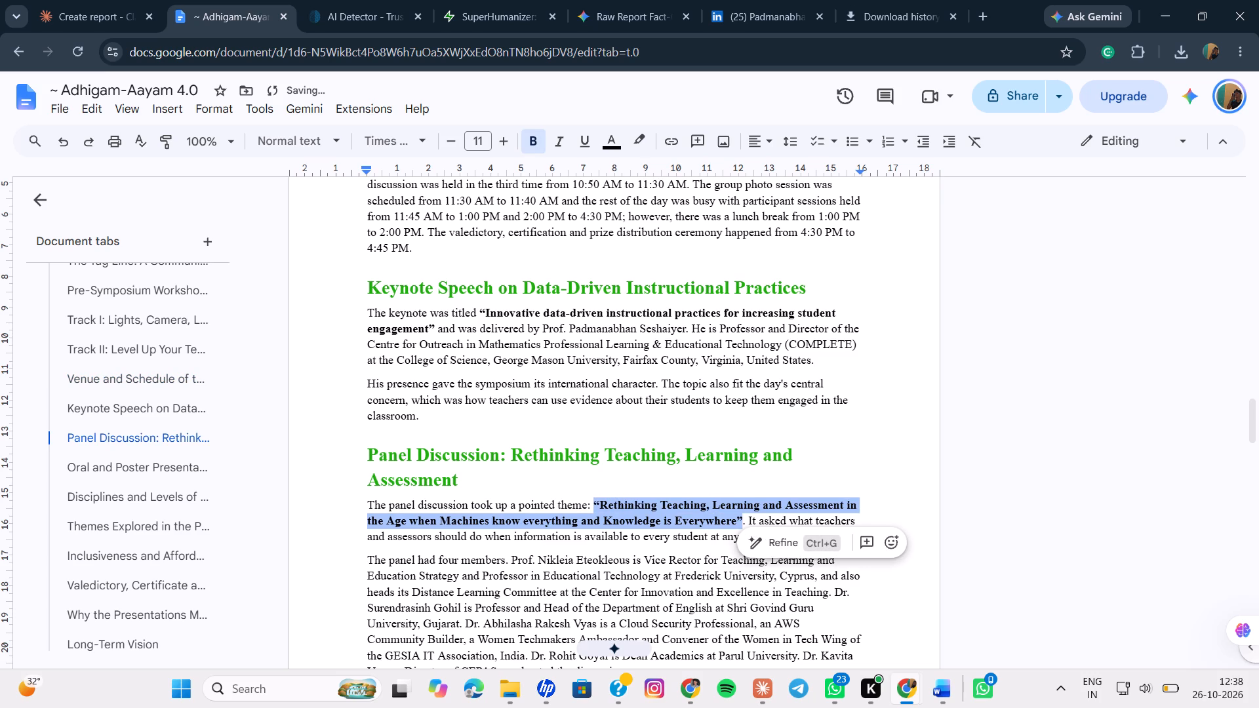
# Copy the first panel member's name with its "Prof." title from the Panel Discussion section and search LinkedIn for it.
pyautogui.scroll(-1, 585, 549)
pyautogui.moveTo(514, 518); pyautogui.dragTo(547, 521)
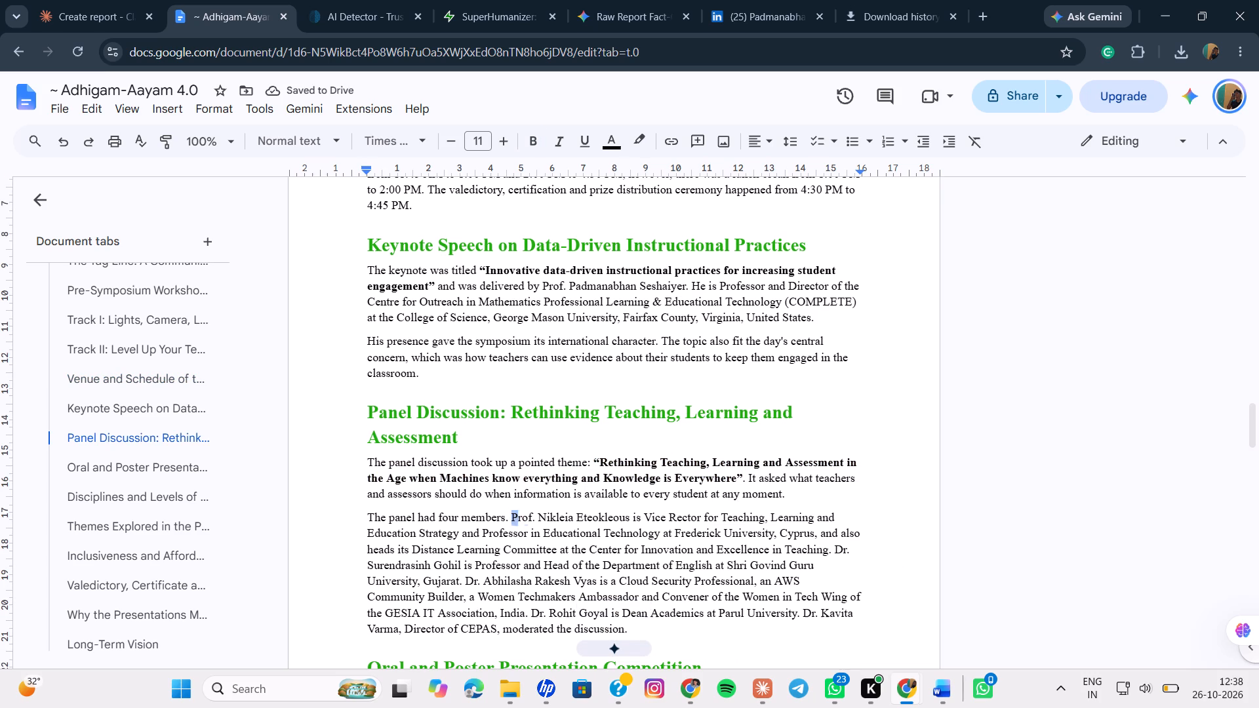
pyautogui.moveTo(547, 521); pyautogui.dragTo(631, 524)
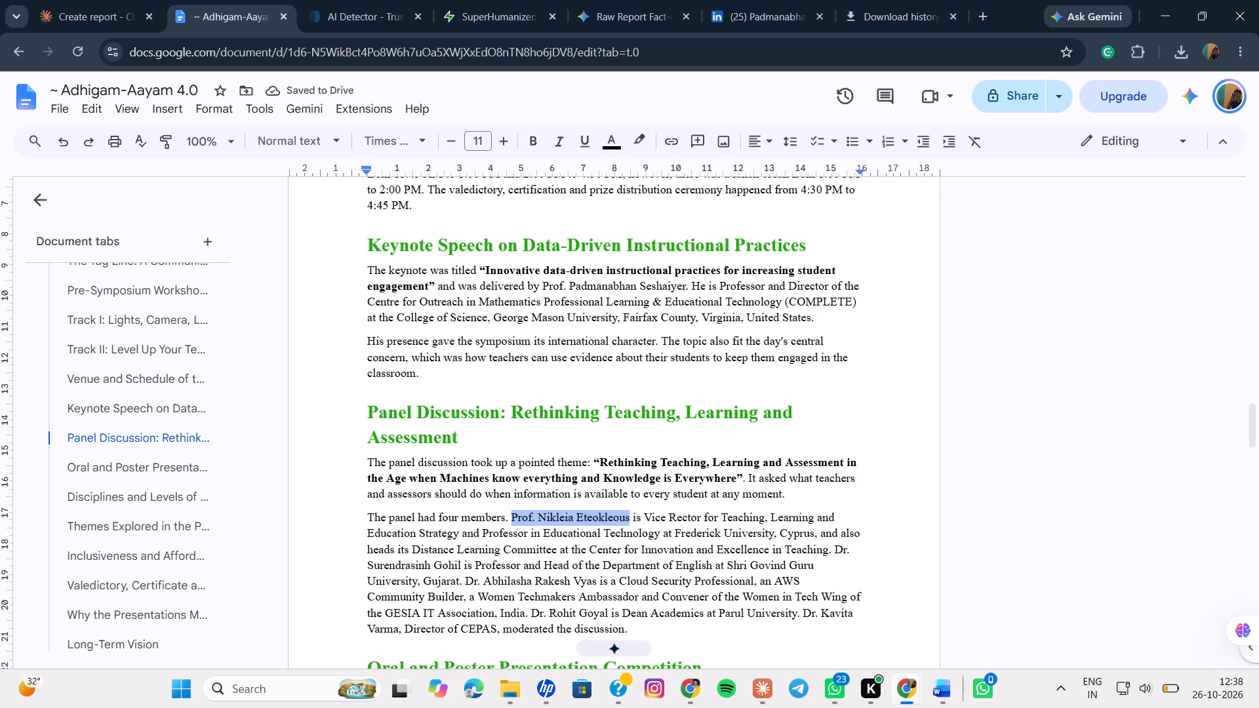
pyautogui.hotkey('ctrl', 'c')
pyautogui.click(753, 10)
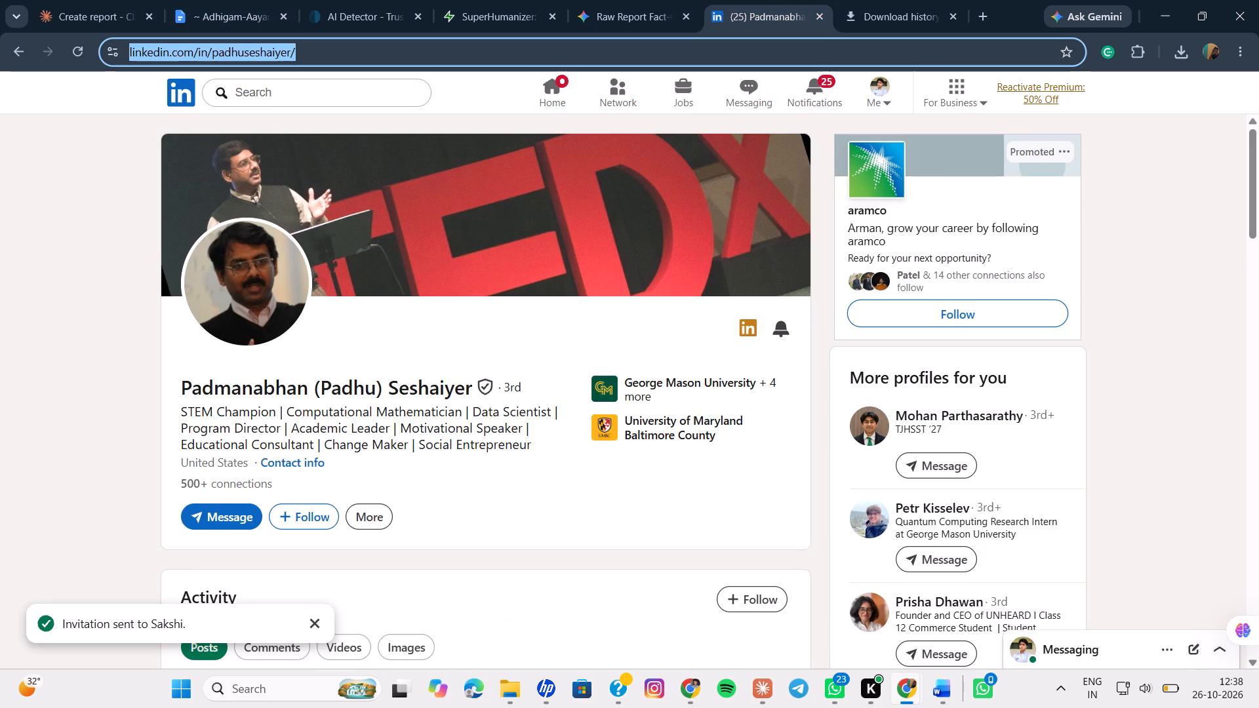
pyautogui.click(270, 94)
pyautogui.hotkey('ctrl', 'v')
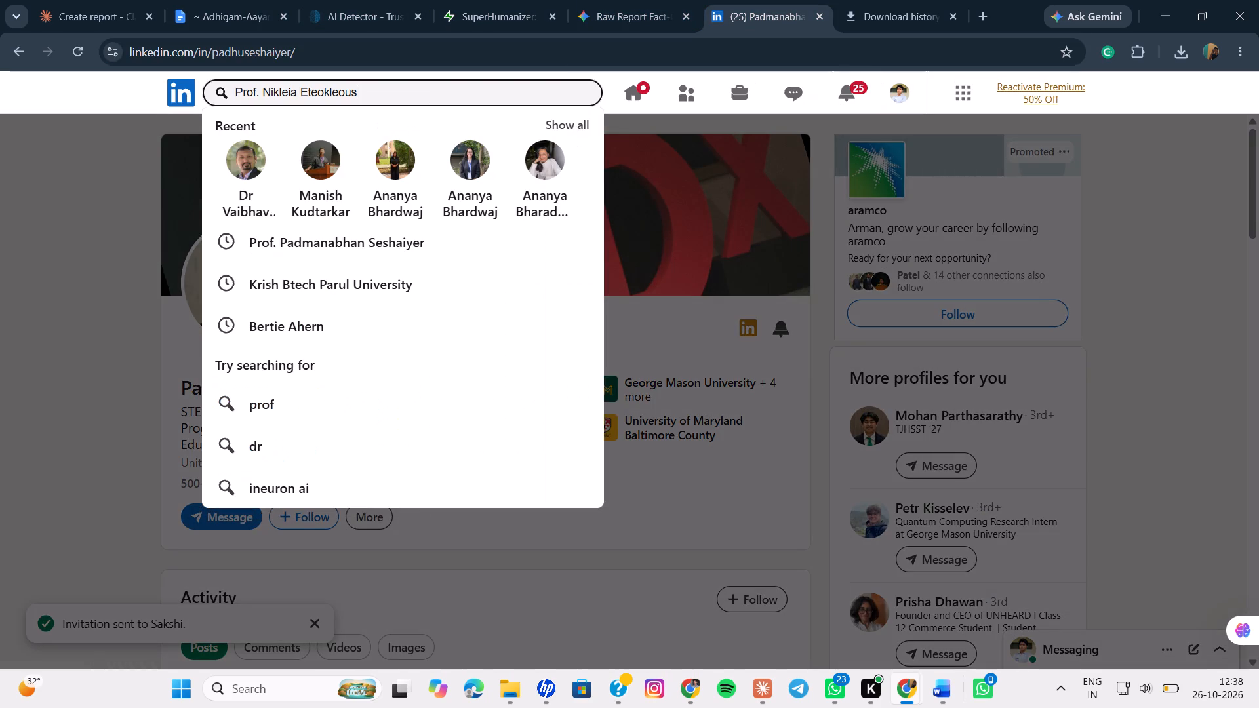
pyautogui.press('Return')
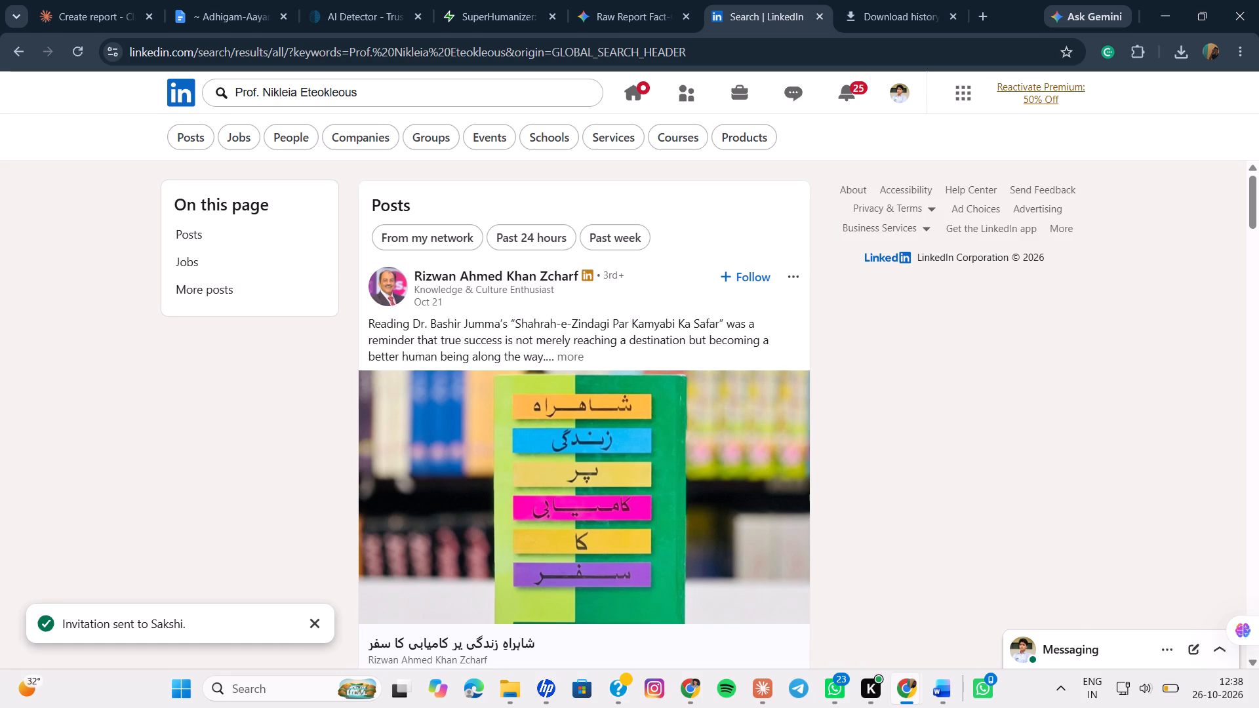
# Search LinkedIn again for the first panel member without the "Prof." title and look through the results.
pyautogui.click(262, 90)
pyautogui.press('=')
pyautogui.press('=')
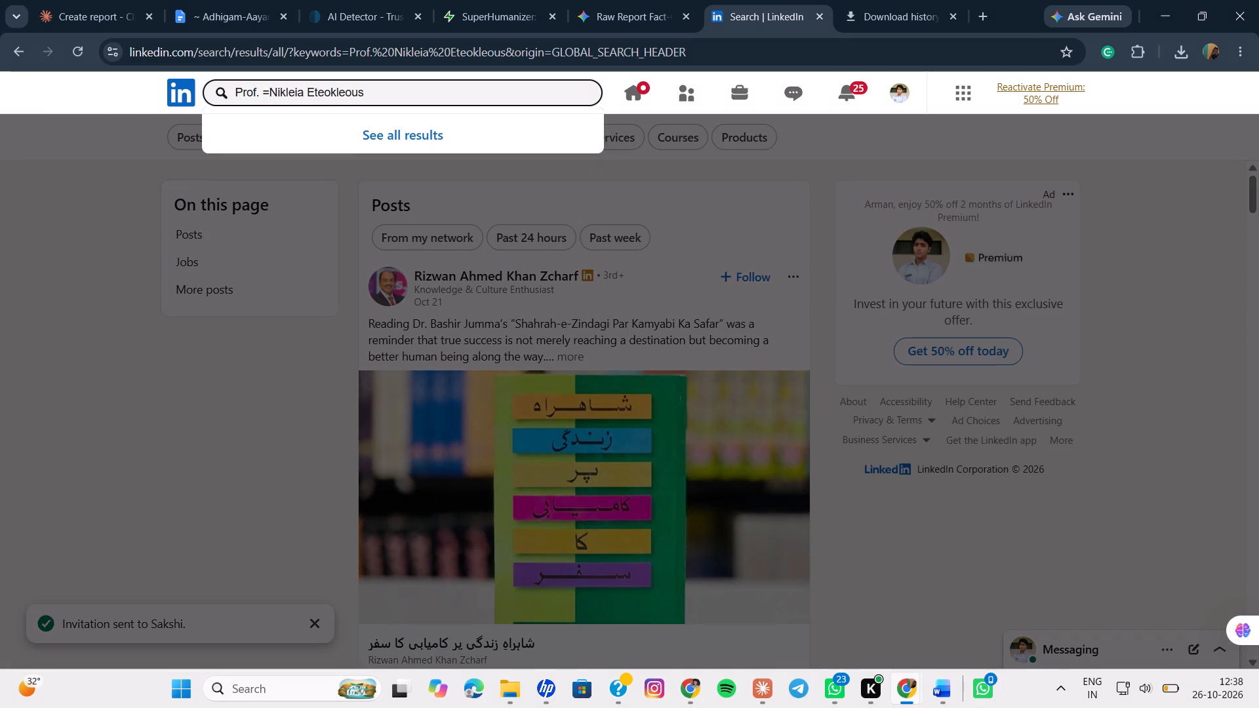
pyautogui.press('BackSpace')
pyautogui.press('BackSpace')
pyautogui.press('BackSpace')
pyautogui.press('BackSpace')
pyautogui.press('BackSpace')
pyautogui.press('BackSpace')
pyautogui.press('BackSpace')
pyautogui.press('BackSpace')
pyautogui.press('BackSpace')
pyautogui.press('BackSpace')
pyautogui.press('BackSpace')
pyautogui.press('BackSpace')
pyautogui.press('BackSpace')
pyautogui.press('BackSpace')
pyautogui.press('BackSpace')
pyautogui.press('BackSpace')
pyautogui.press('BackSpace')
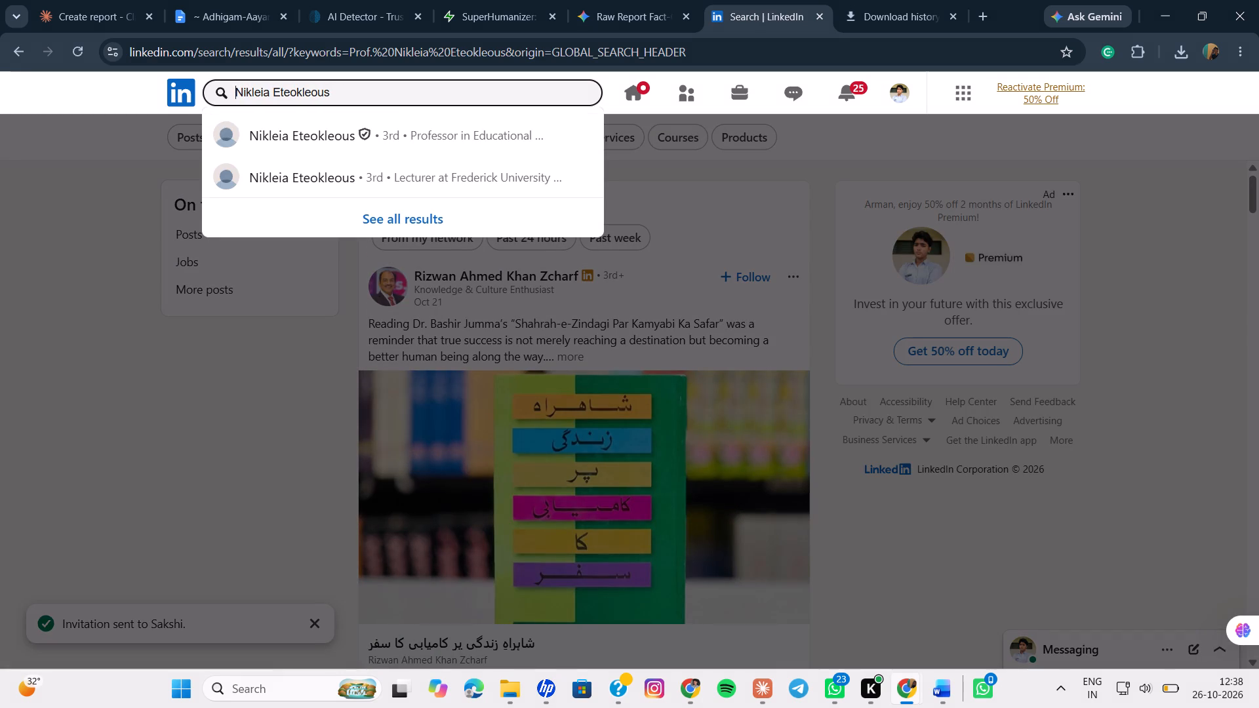
pyautogui.click(365, 100)
pyautogui.press('Return')
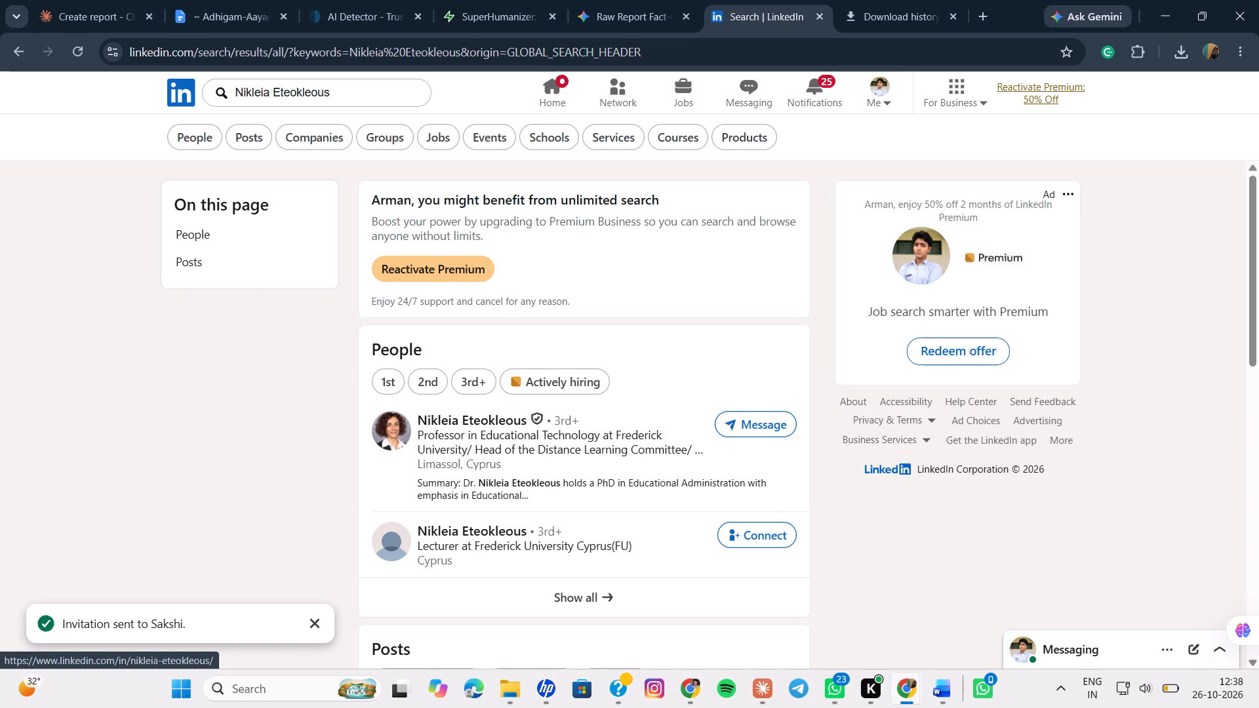
pyautogui.click(223, 12)
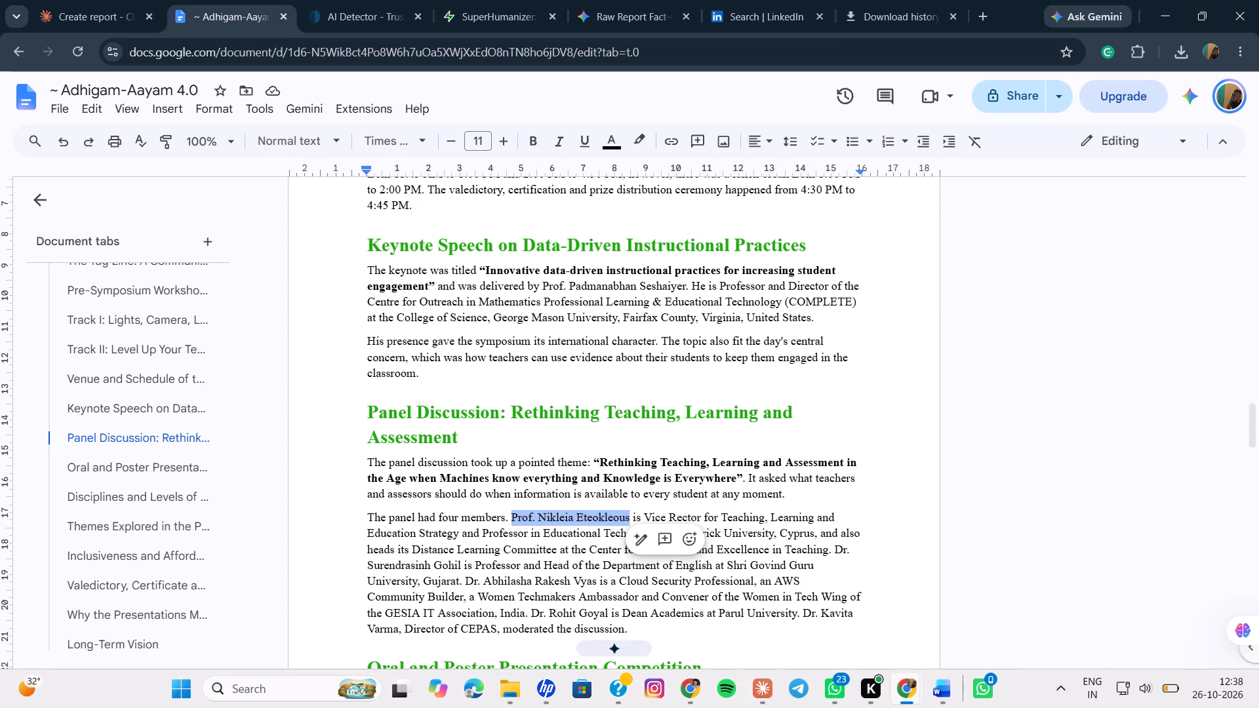
pyautogui.click(512, 522)
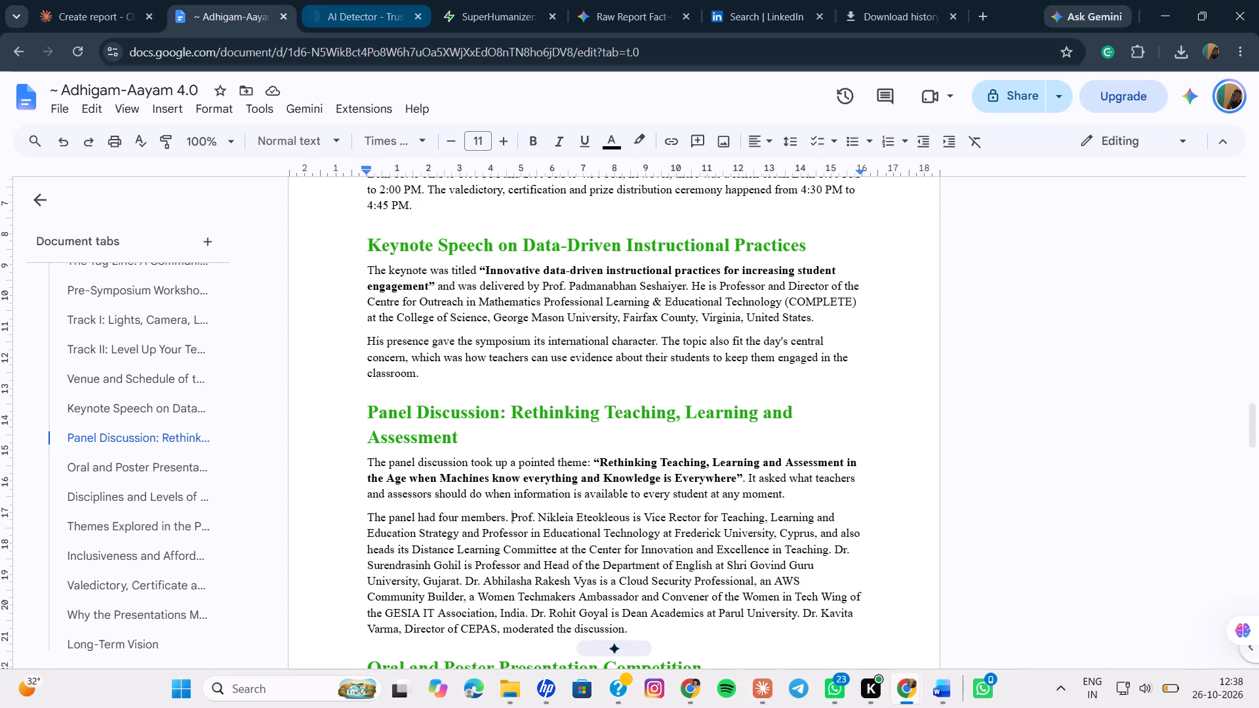
pyautogui.click(734, 18)
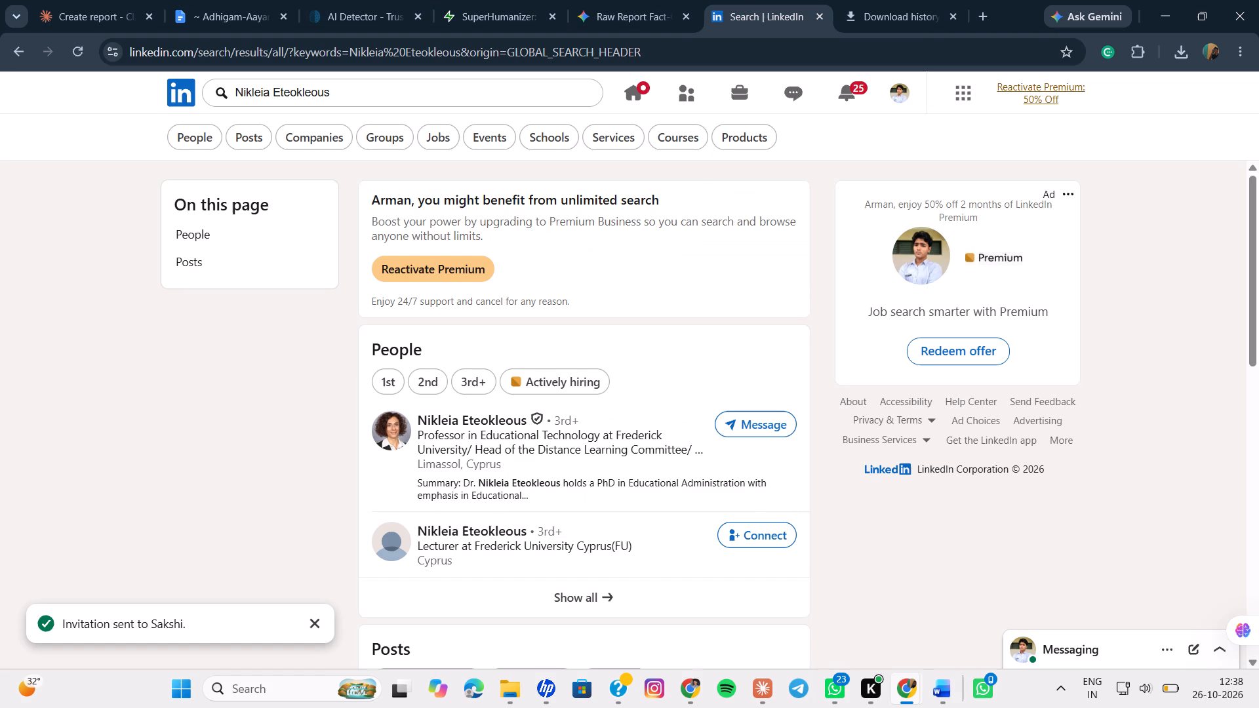
pyautogui.scroll(-4, 551, 355)
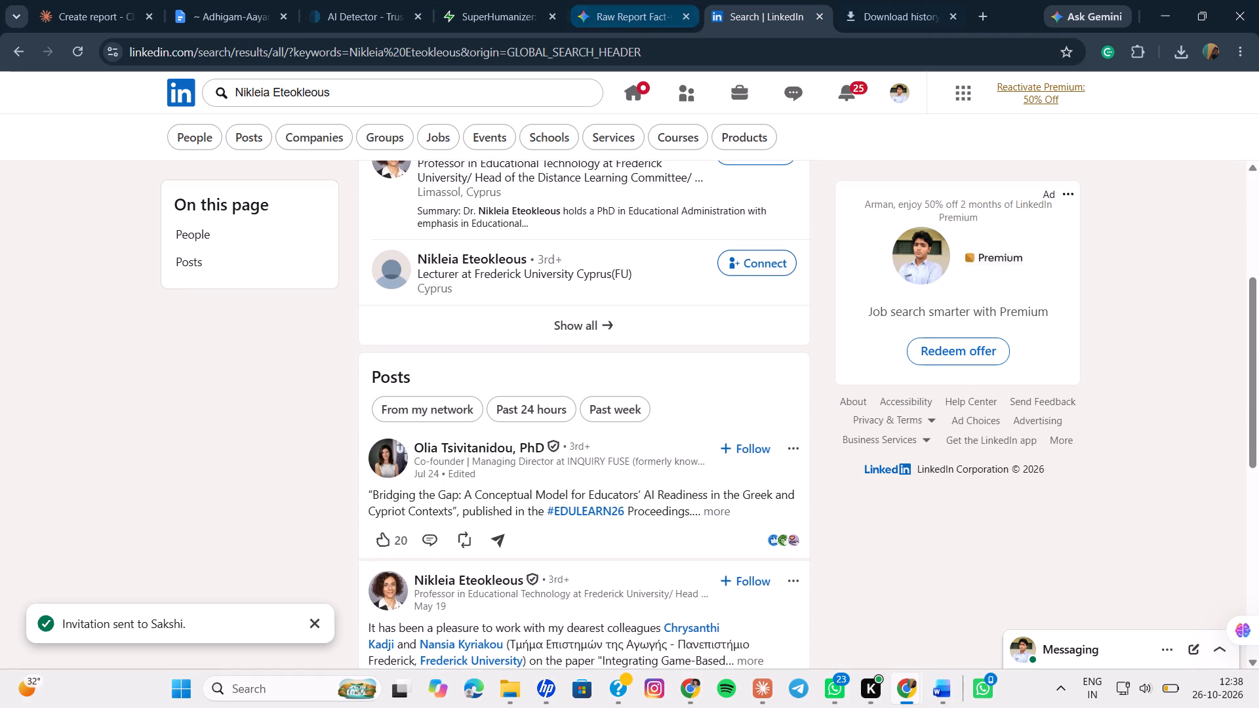
# Search Google for the copied name of the first panel member, using the Download history tab.
pyautogui.click(921, 24)
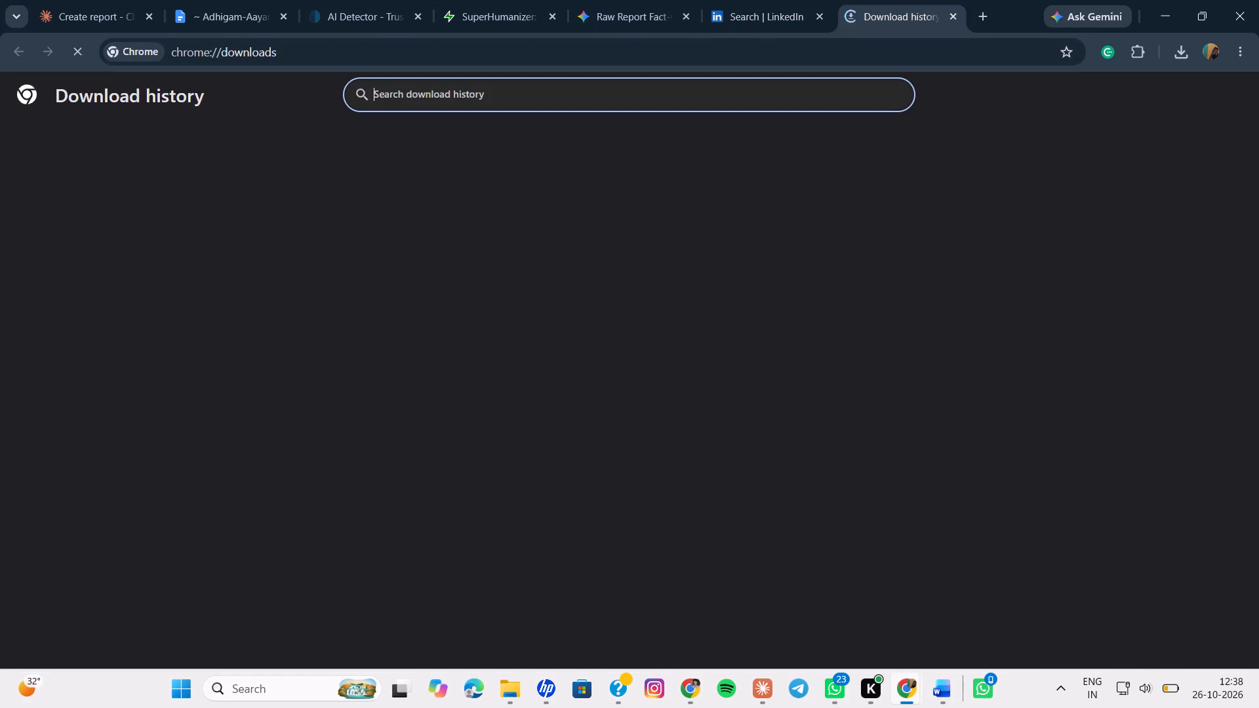
pyautogui.click(268, 56)
pyautogui.hotkey('ctrl', 'v')
pyautogui.press('Return')
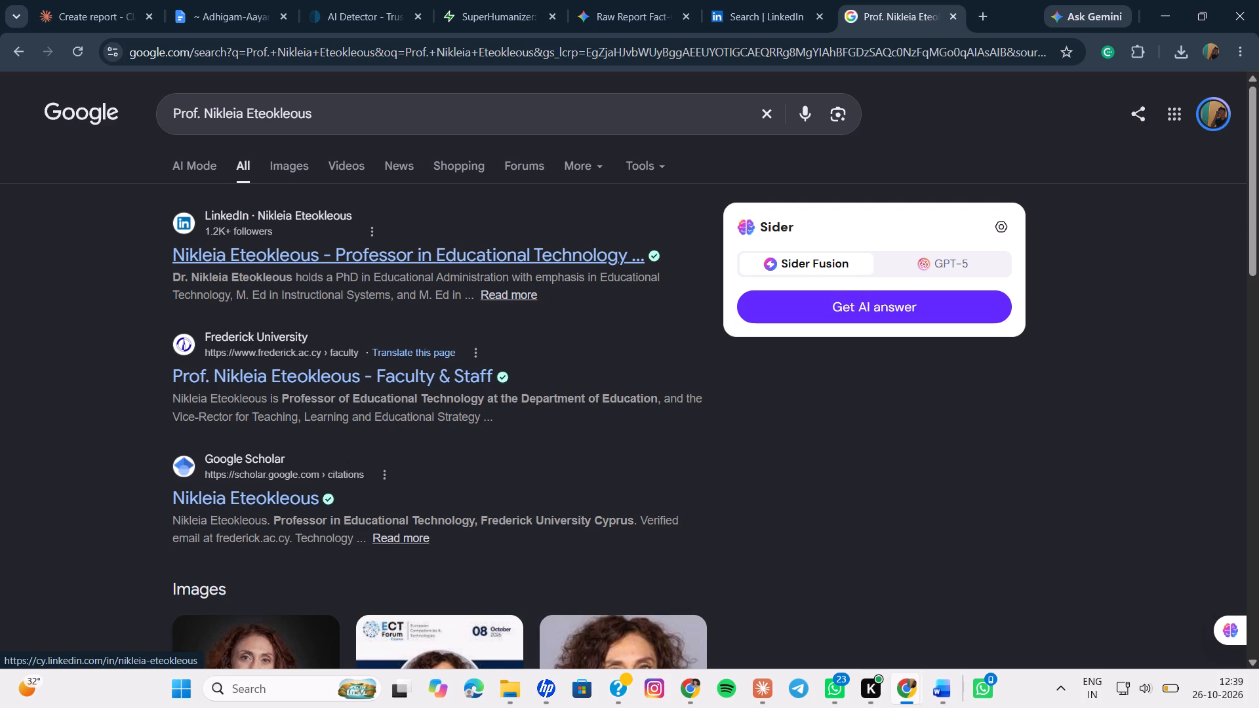
pyautogui.click(205, 10)
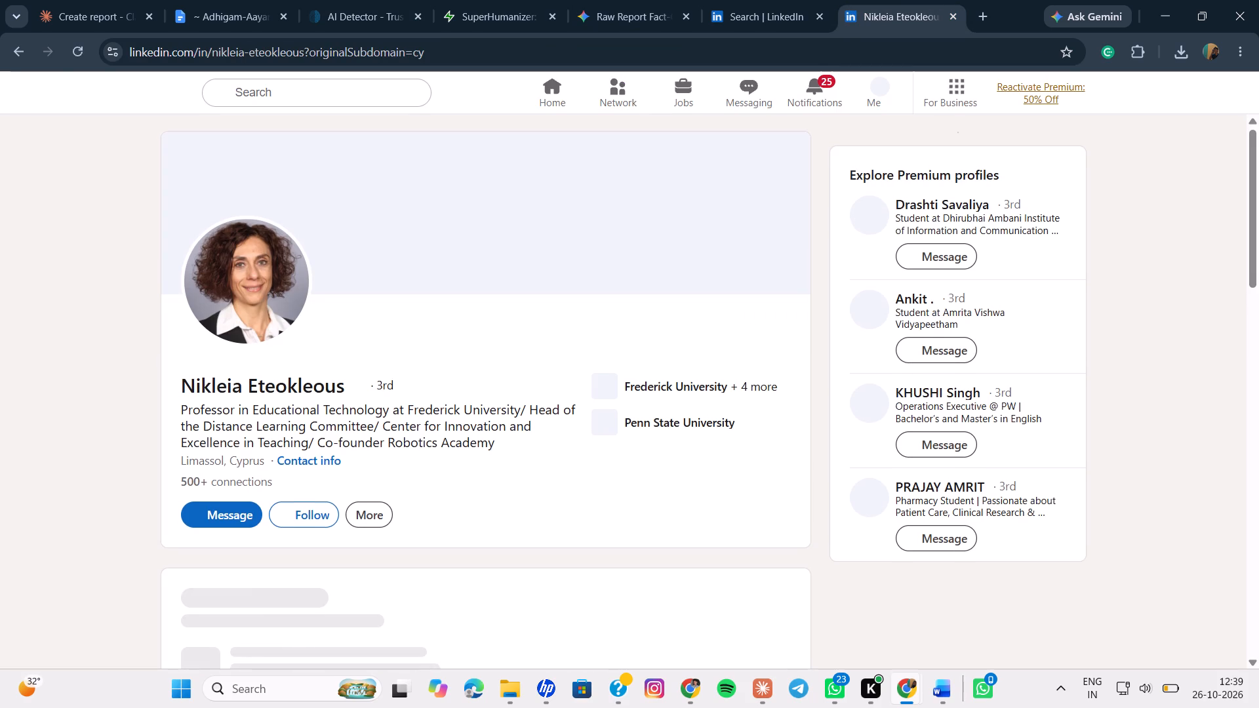
pyautogui.scroll(-1, 371, 366)
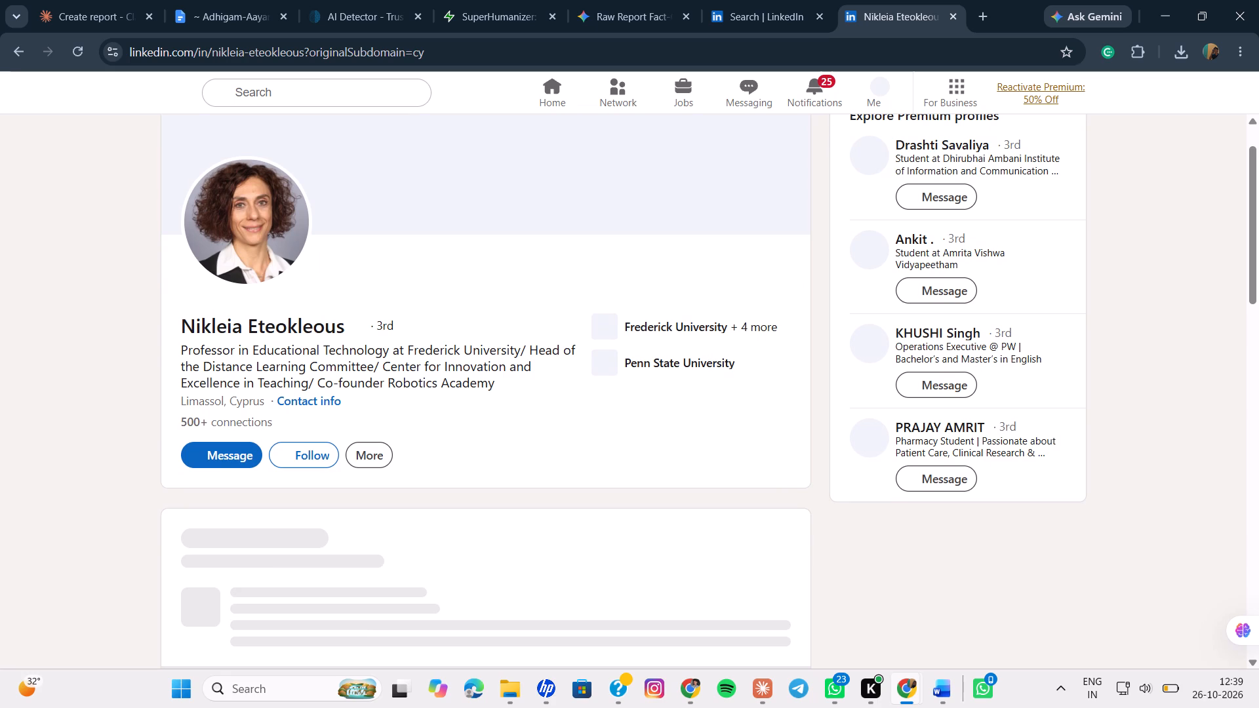
pyautogui.click(165, 56)
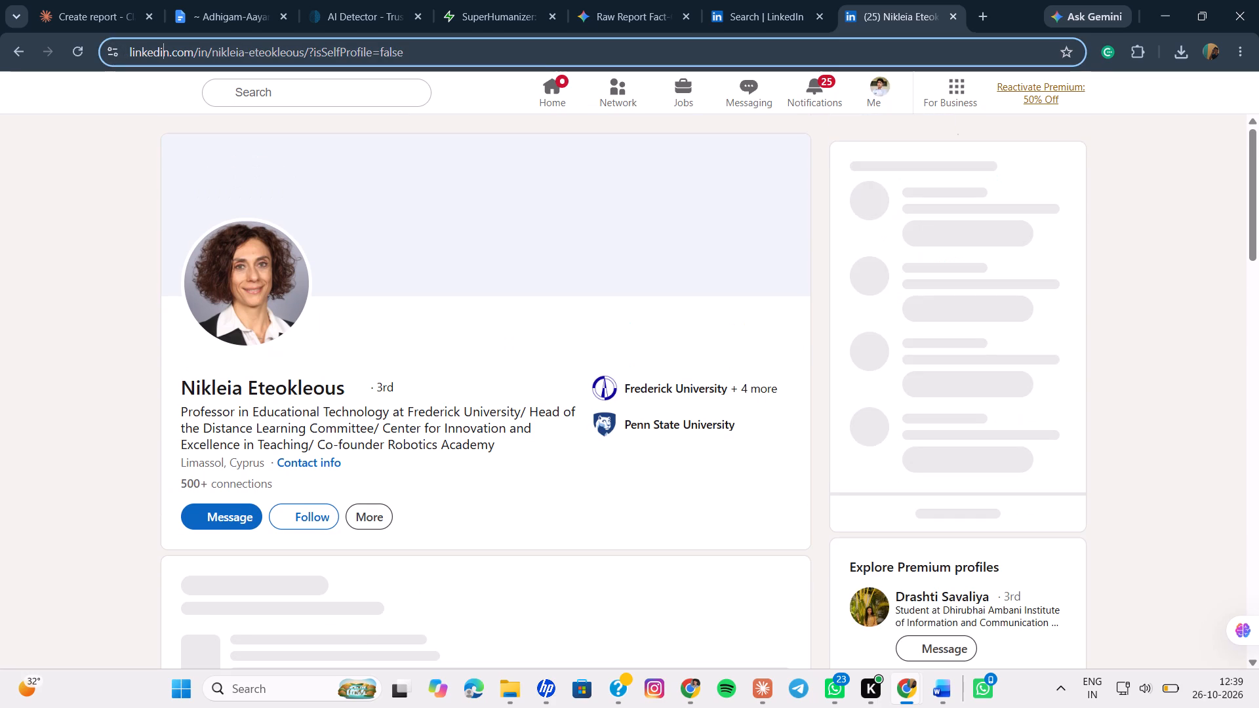
pyautogui.hotkey('ctrl', 'c')
pyautogui.hotkey('ctrl', 'c')
pyautogui.hotkey('ctrl', 'c')
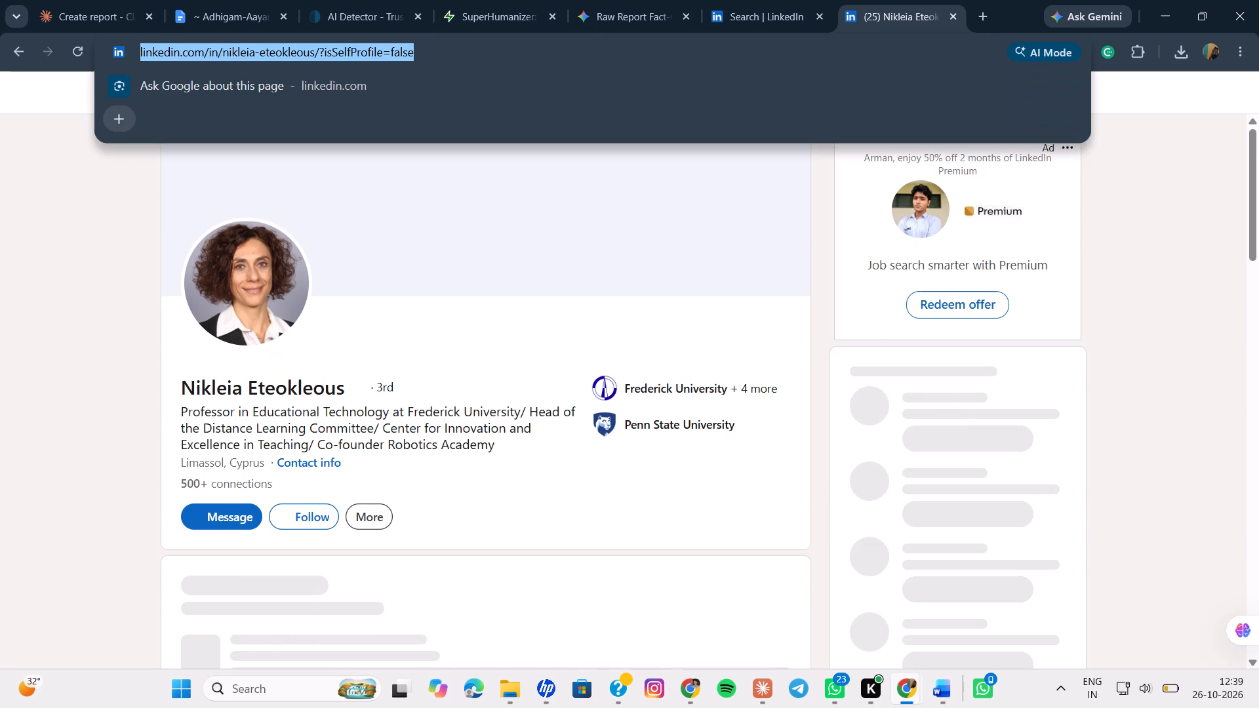
# In the report's Panel Discussion section, bold the first panel member's name with its "Prof." title and link it to the copied LinkedIn profile address.
pyautogui.click(246, 7)
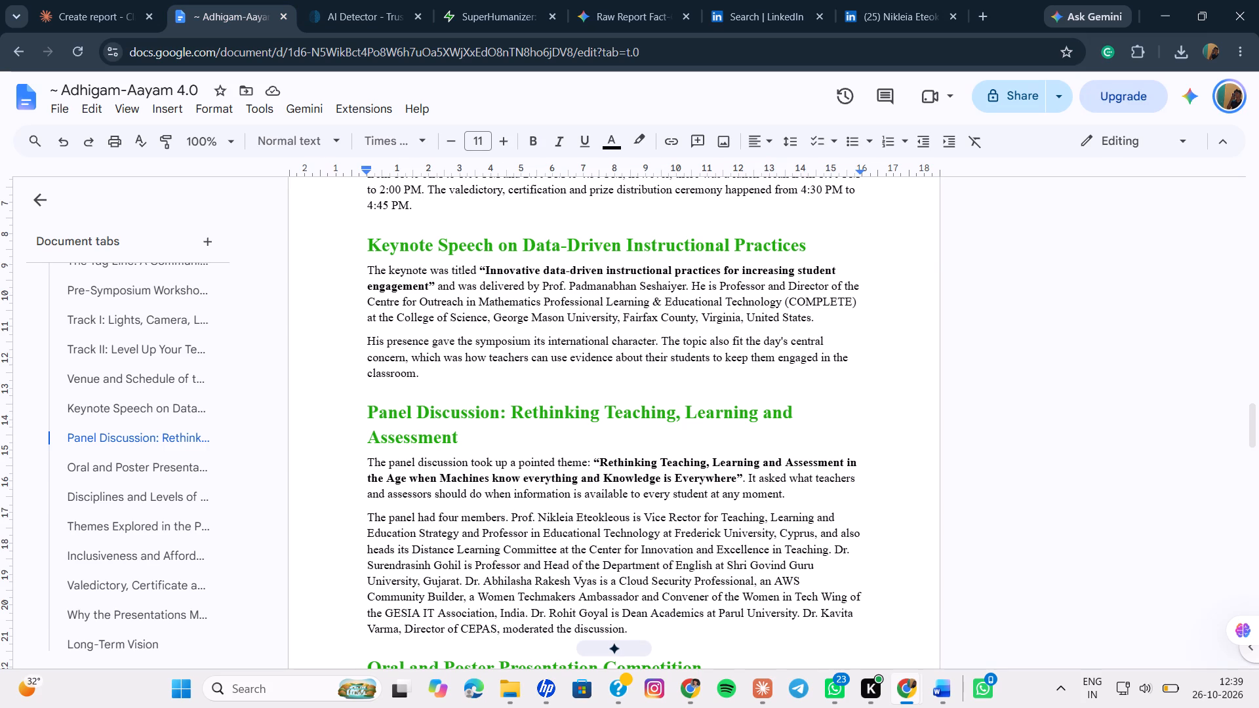
pyautogui.moveTo(513, 519); pyautogui.dragTo(586, 524)
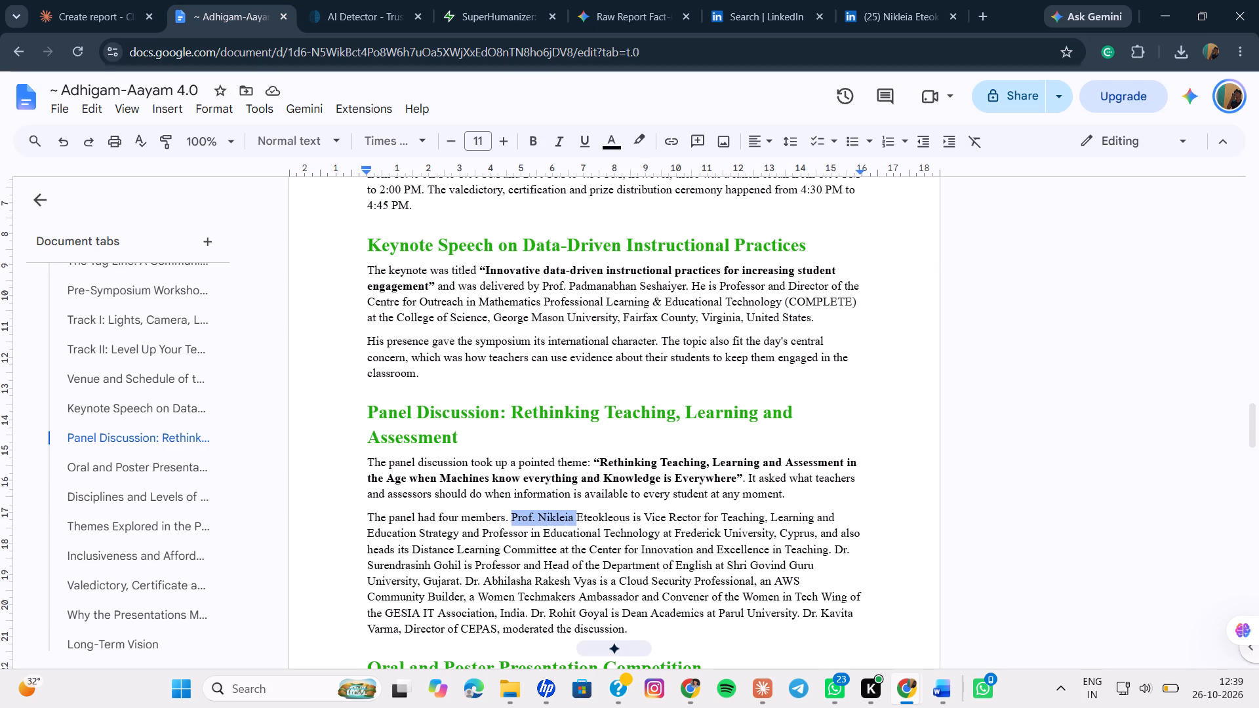
pyautogui.moveTo(586, 524); pyautogui.dragTo(629, 521)
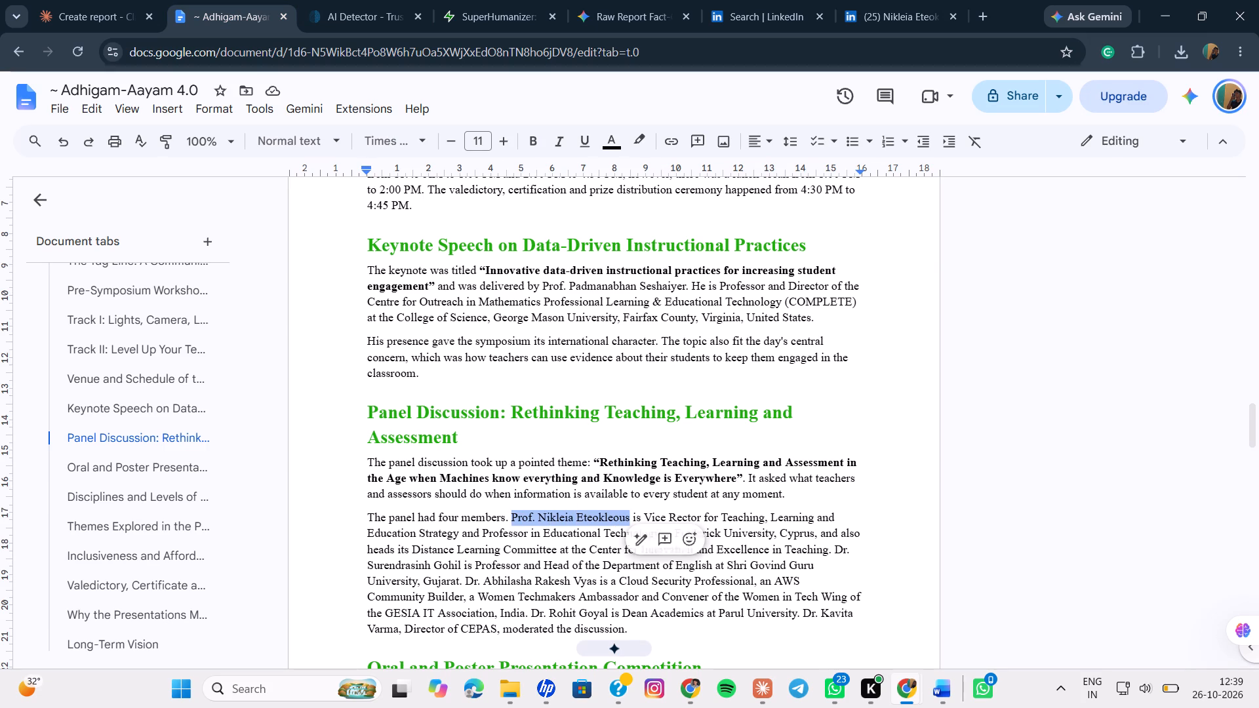
pyautogui.hotkey('ctrl', 'b')
pyautogui.hotkey('ctrl', 'k')
pyautogui.hotkey('ctrl', 'c')
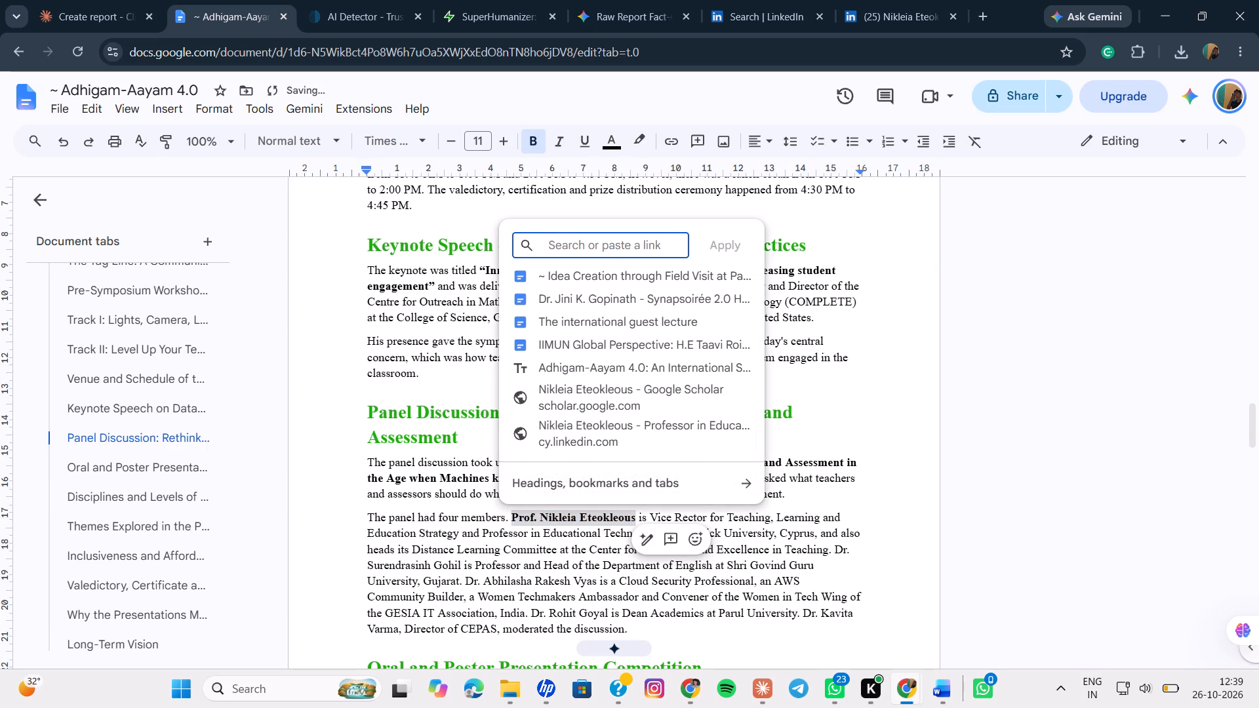
pyautogui.hotkey('ctrl', 'v')
pyautogui.press('Return')
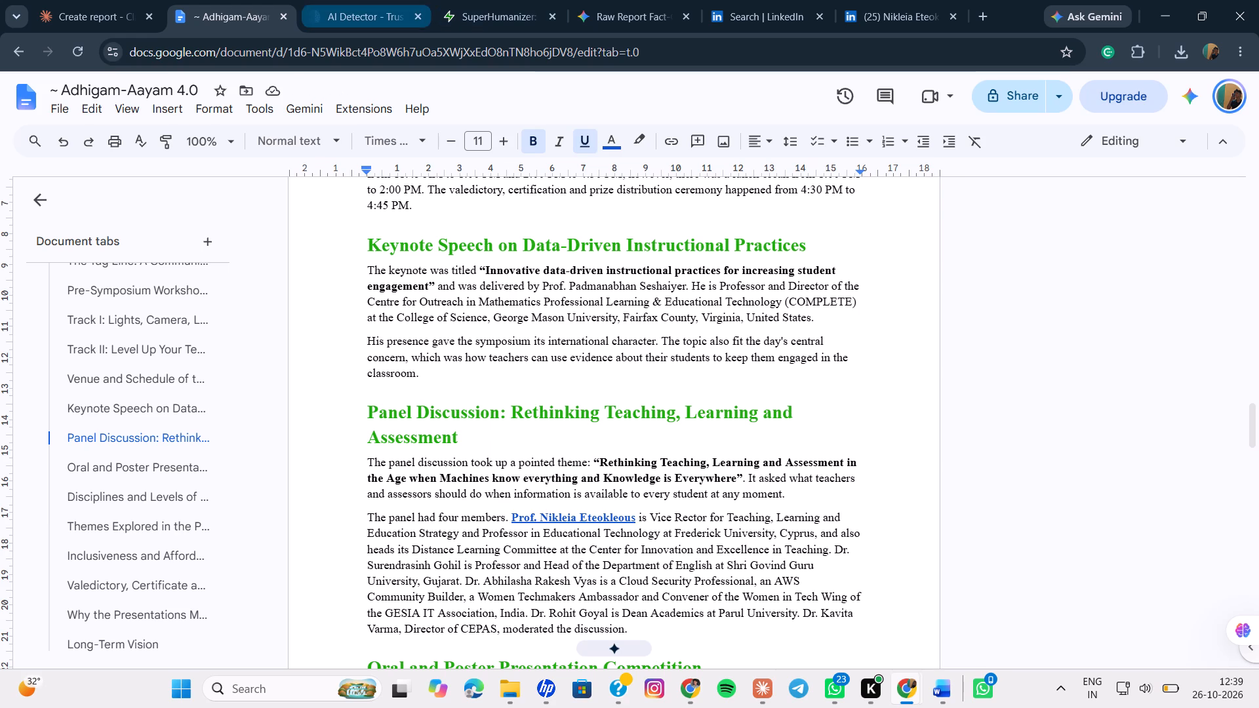
# Look through the first panel member's LinkedIn profile activity and open the post about participating in the International Symposium on Innovative Learner-Centered Approaches.
pyautogui.click(902, 11)
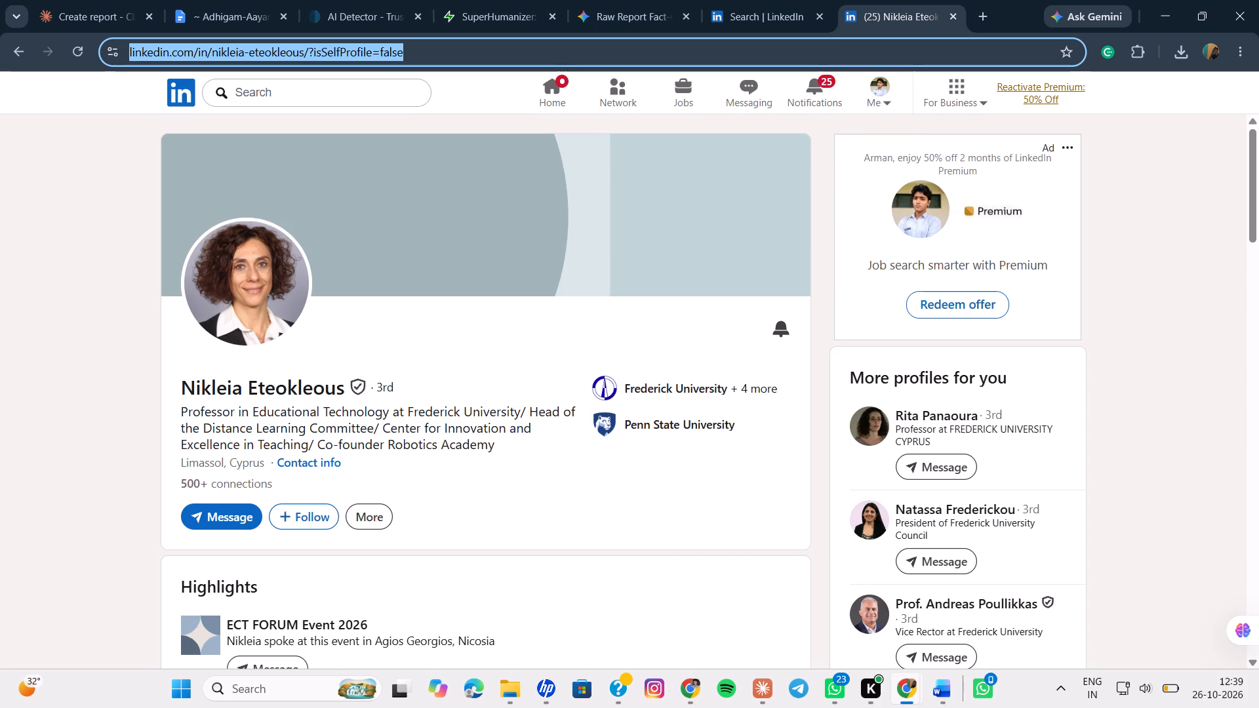
pyautogui.scroll(-1, 277, 422)
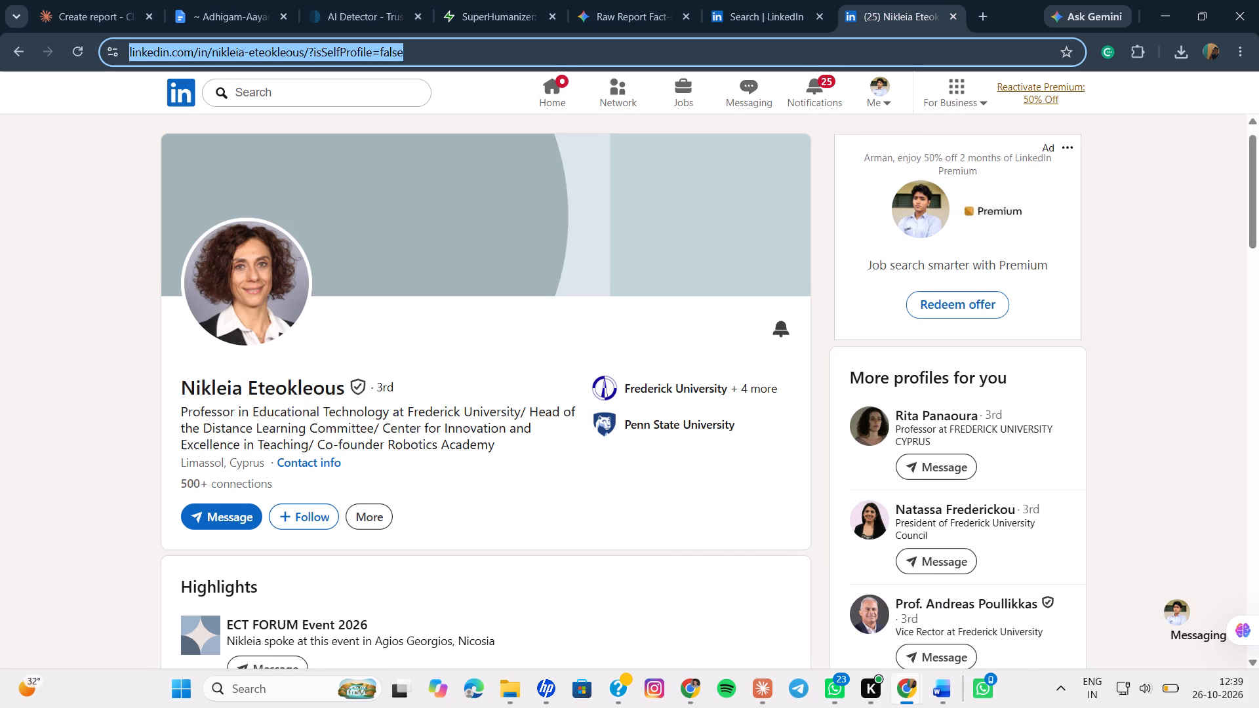
pyautogui.scroll(-2, 434, 427)
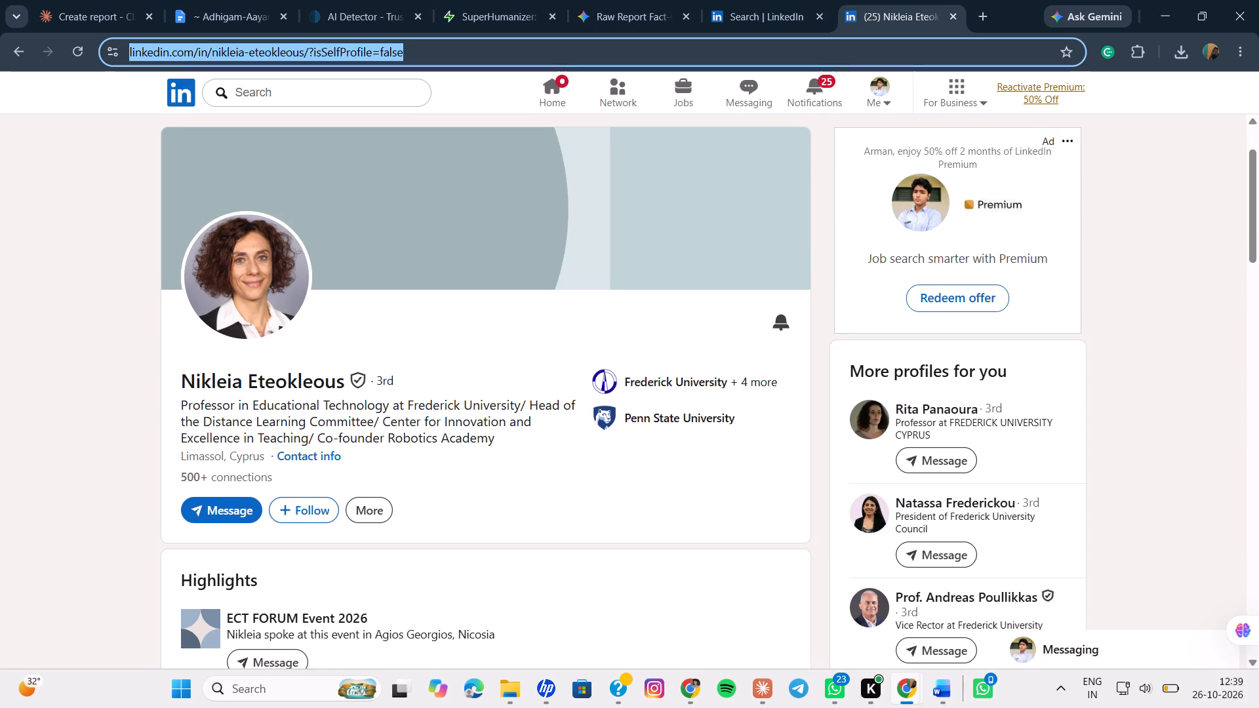
pyautogui.scroll(-2, 508, 526)
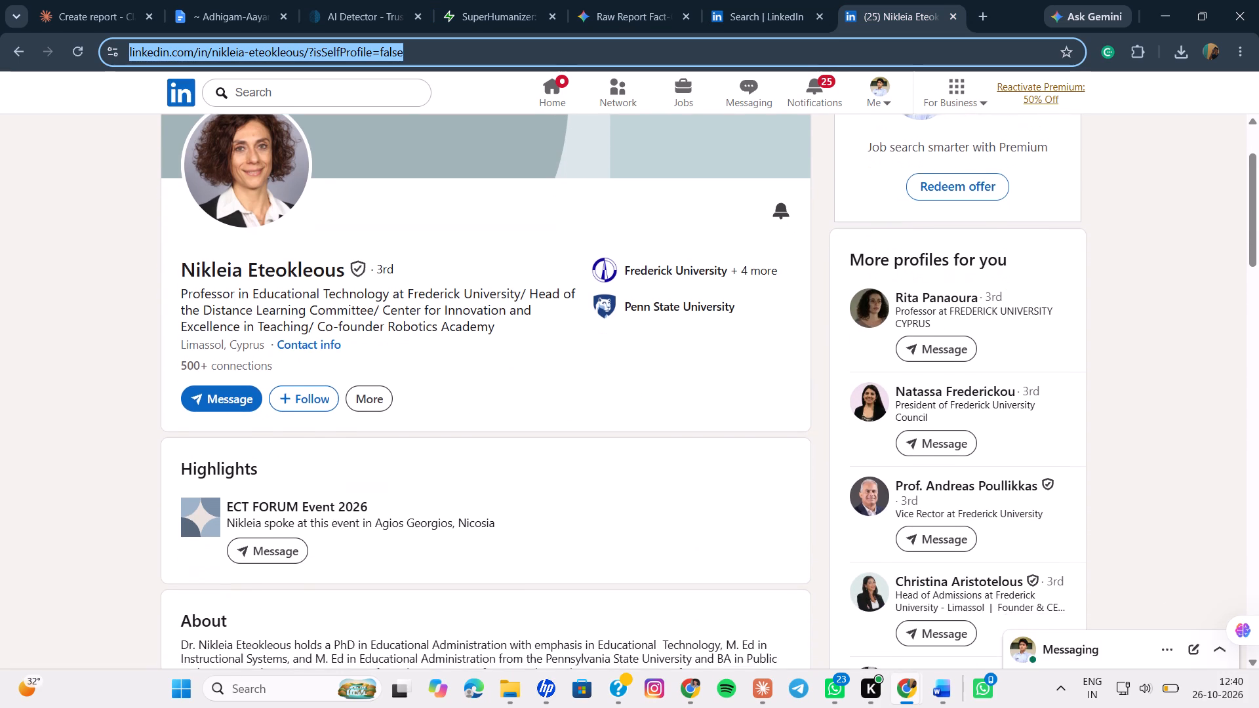
pyautogui.scroll(-6, 508, 526)
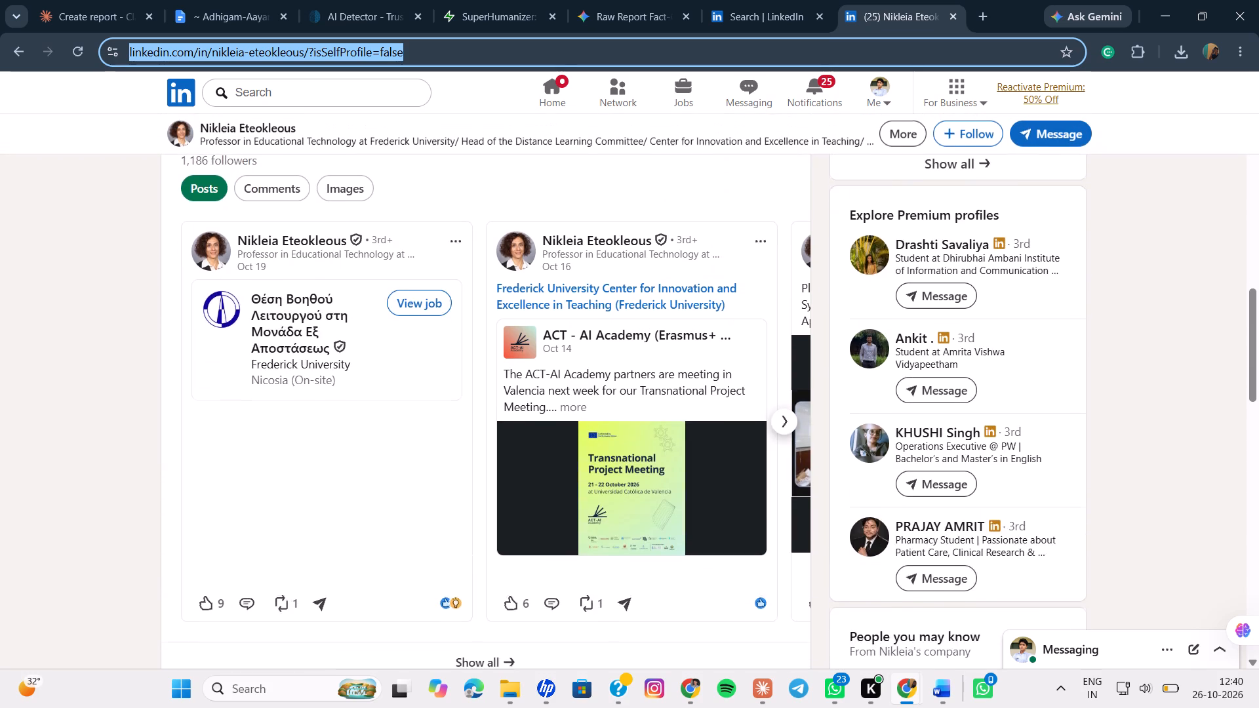
pyautogui.hscroll(-4, 326, 435)
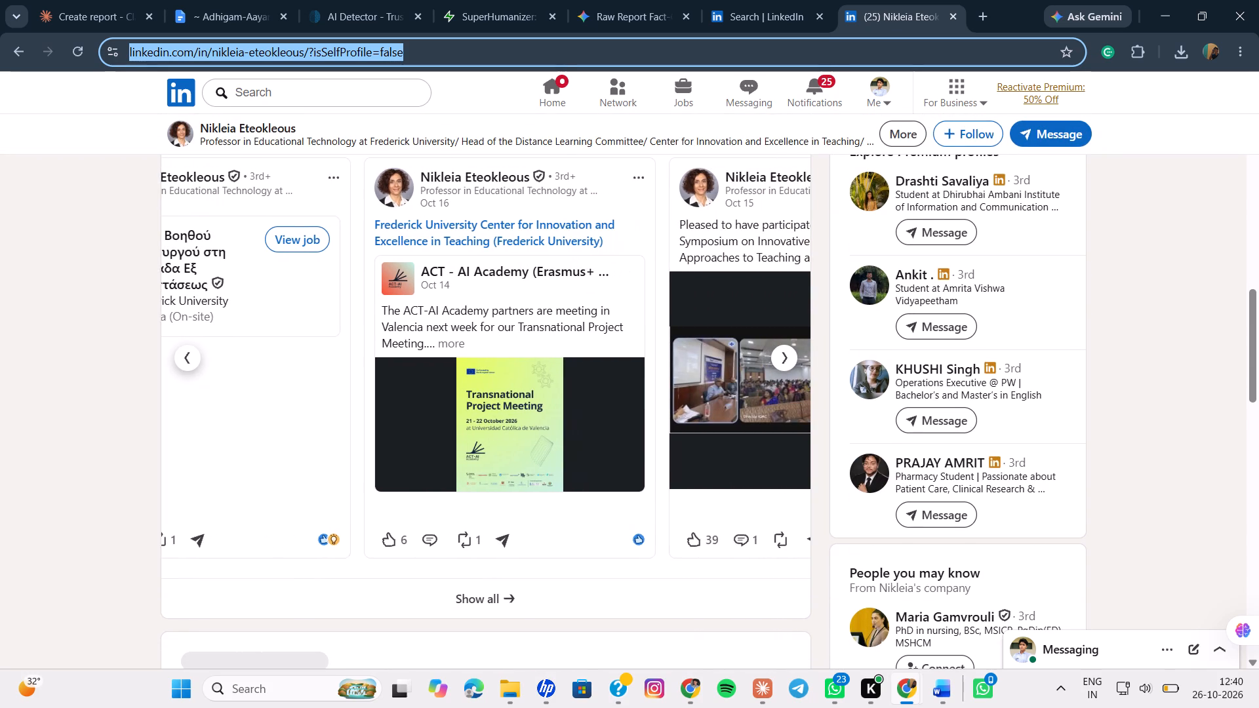
pyautogui.hscroll(-4, 326, 435)
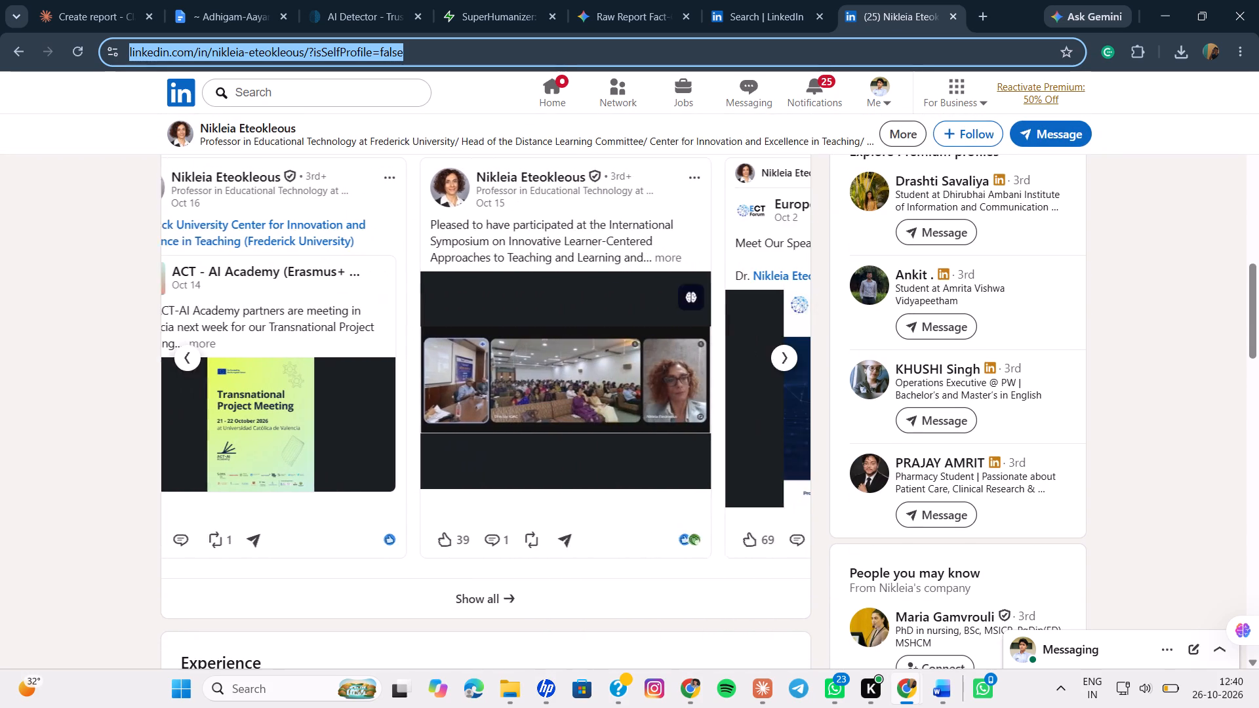
pyautogui.click(602, 256)
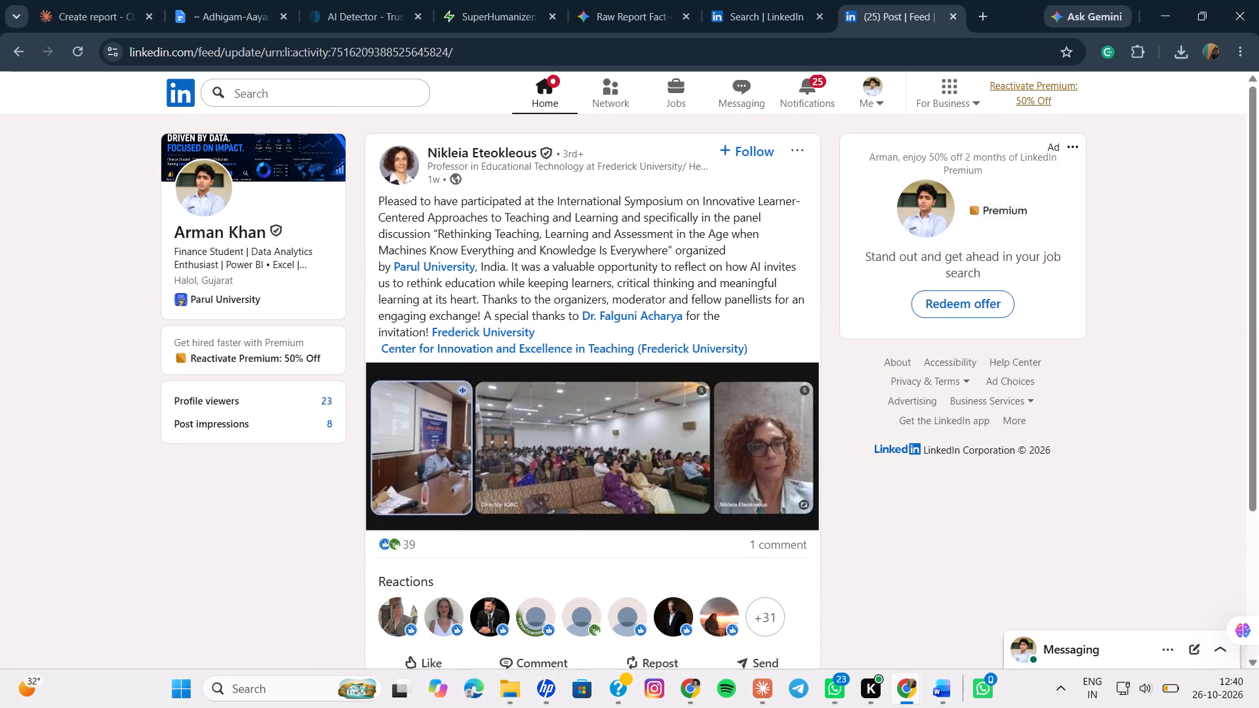
# Back in the report, bold the name of the second panel member, the Head of the Department of English at Shri Govind Guru University.
pyautogui.click(226, 10)
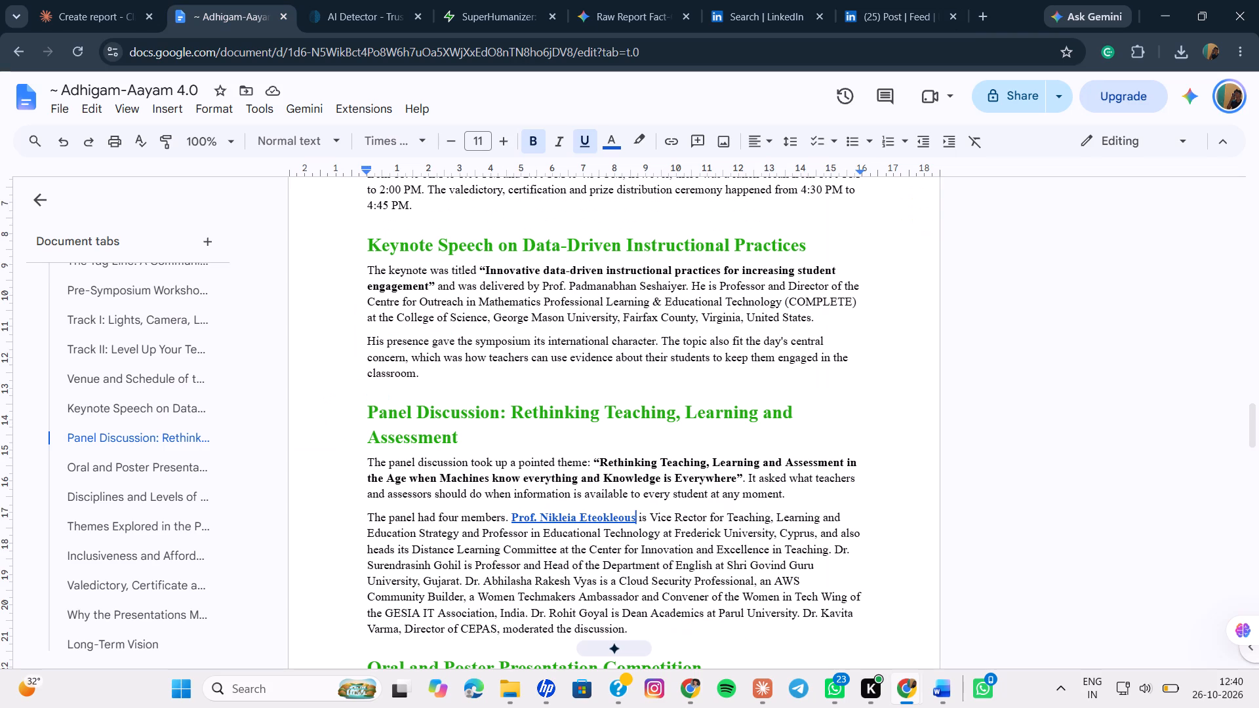
pyautogui.scroll(-1, 435, 323)
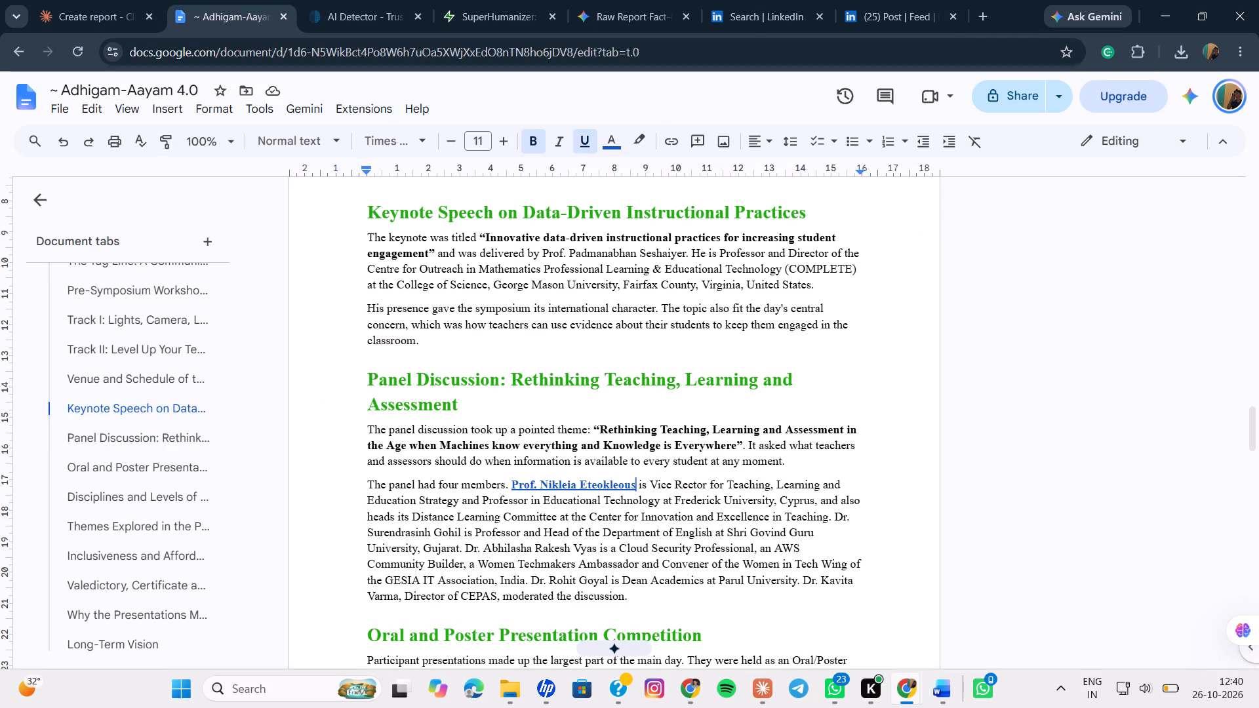
pyautogui.moveTo(839, 518); pyautogui.dragTo(660, 528)
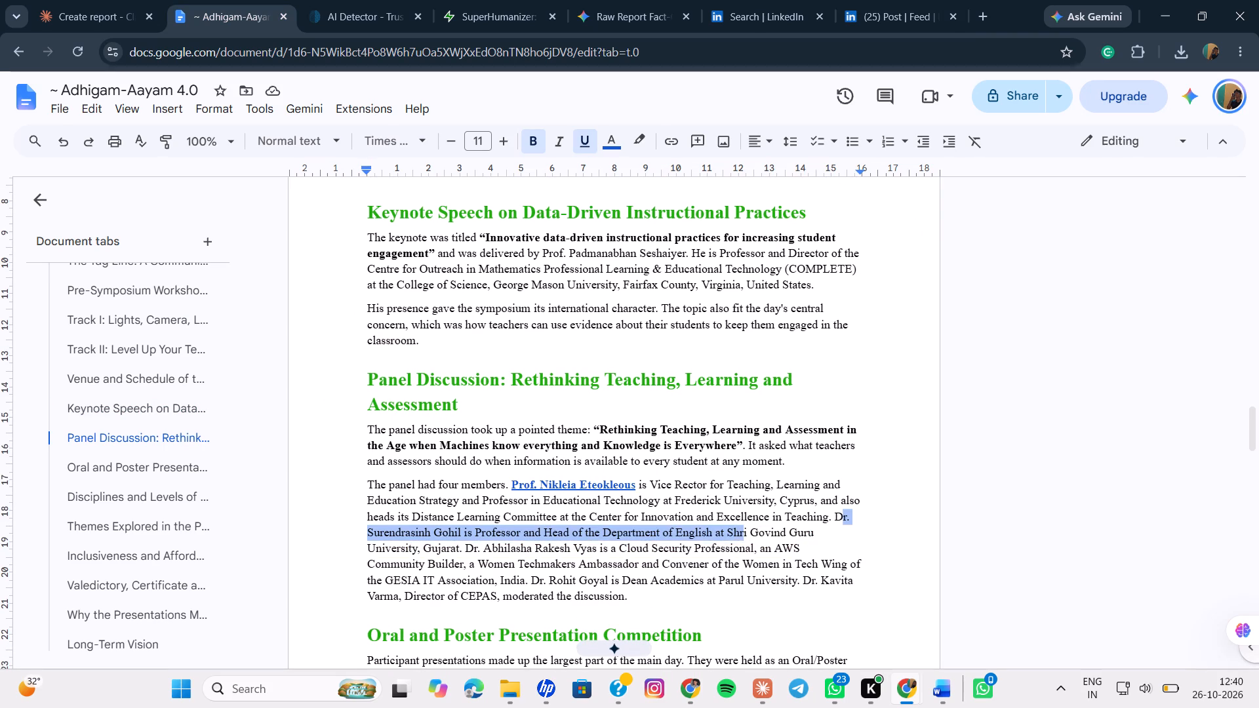
pyautogui.moveTo(660, 528); pyautogui.dragTo(465, 537)
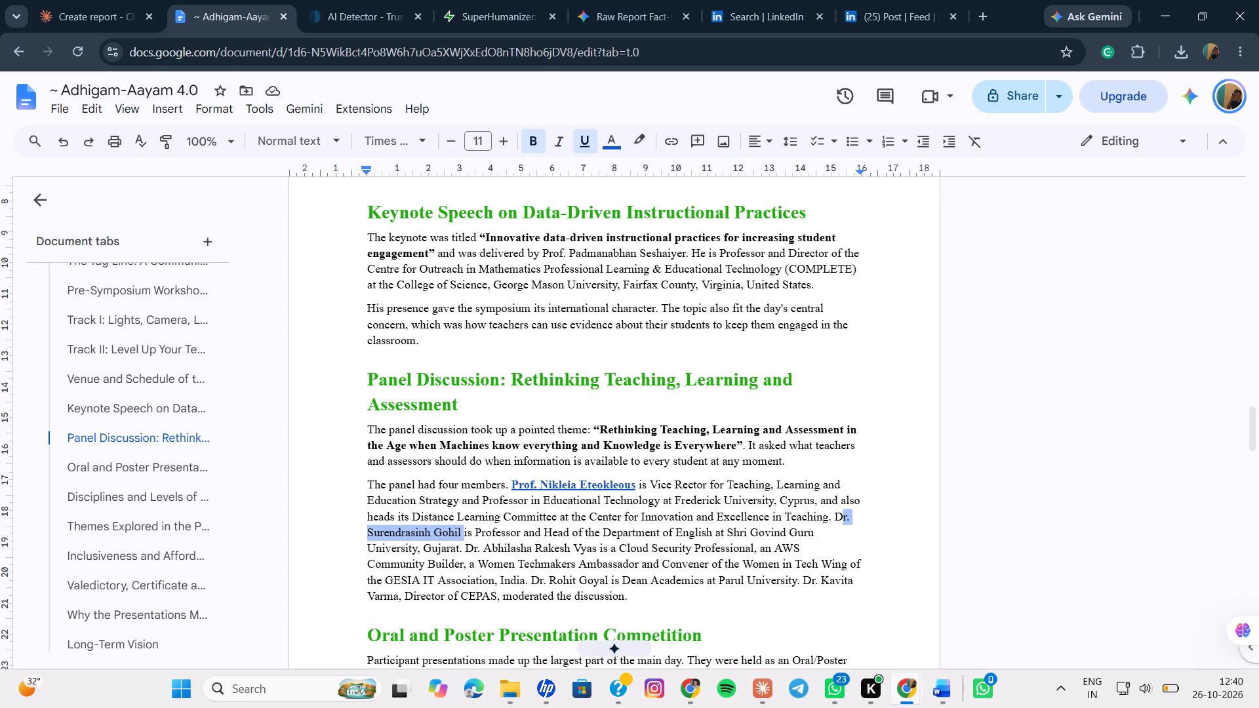
pyautogui.moveTo(465, 537); pyautogui.dragTo(462, 537)
pyautogui.hotkey('ctrl', 'b')
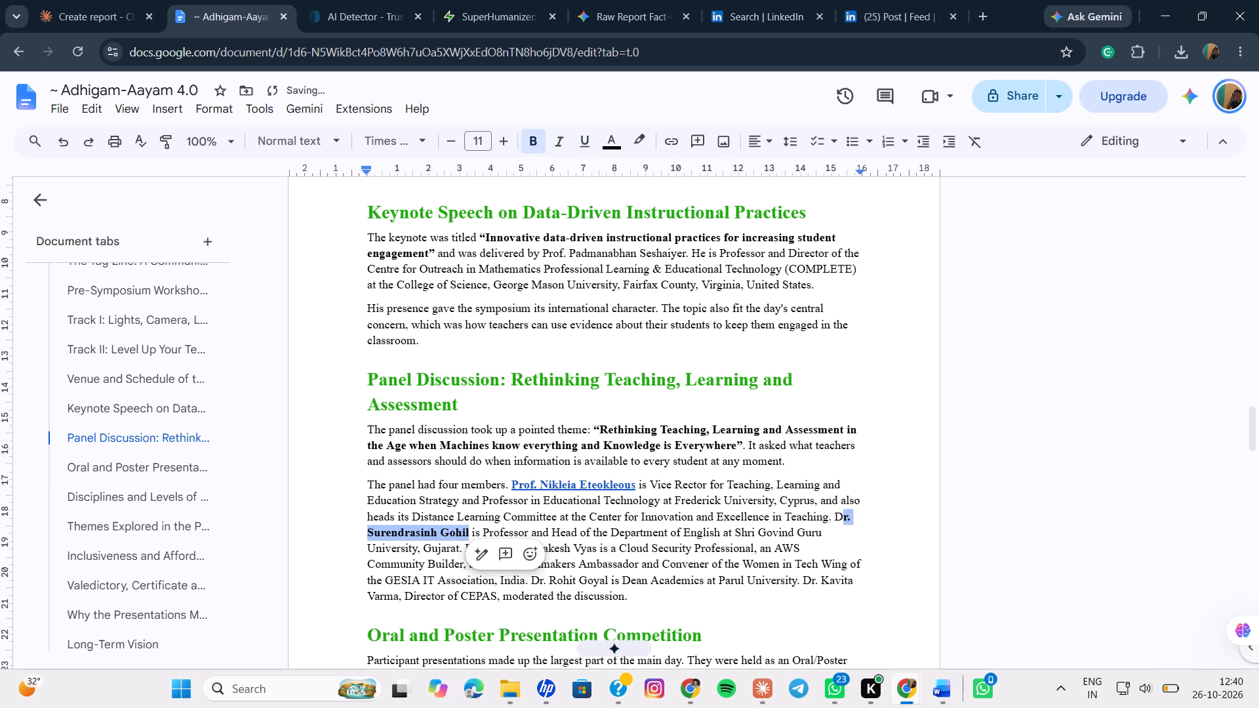
# Search Google for the second panel member's name, completing the copied text with the full "Dr." title.
pyautogui.hotkey('ctrl', 'c')
pyautogui.click(900, 24)
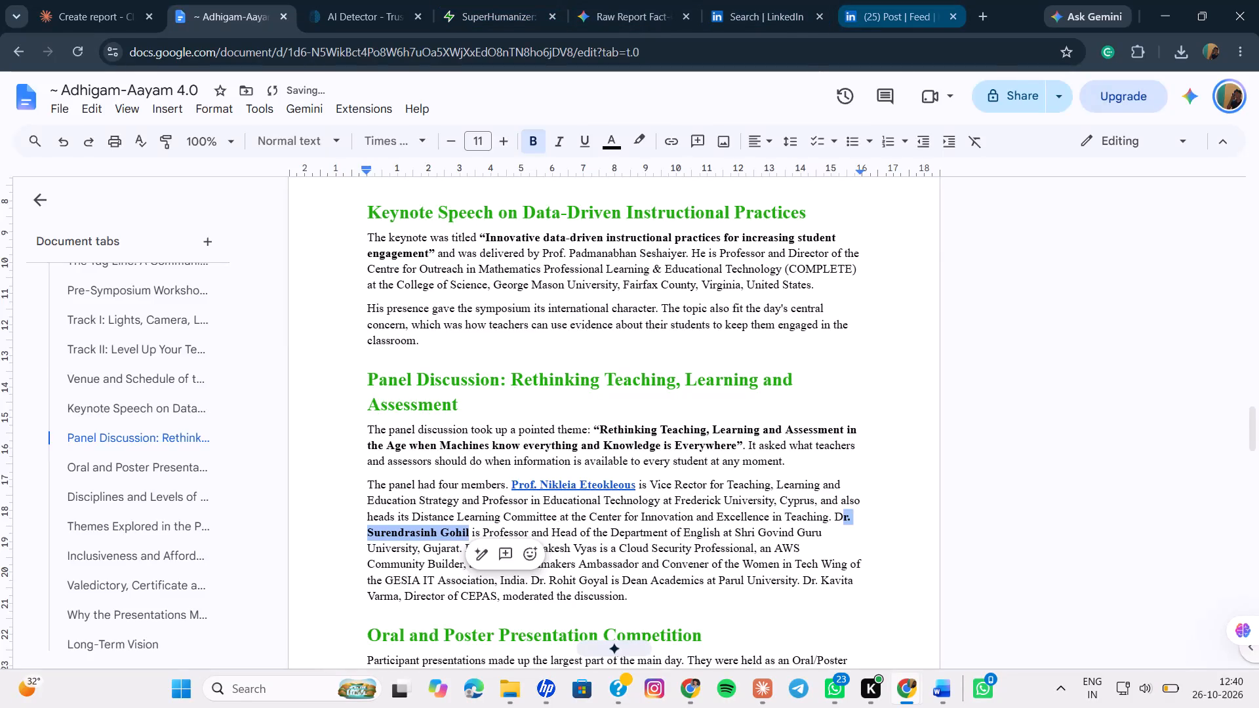
pyautogui.click(769, 12)
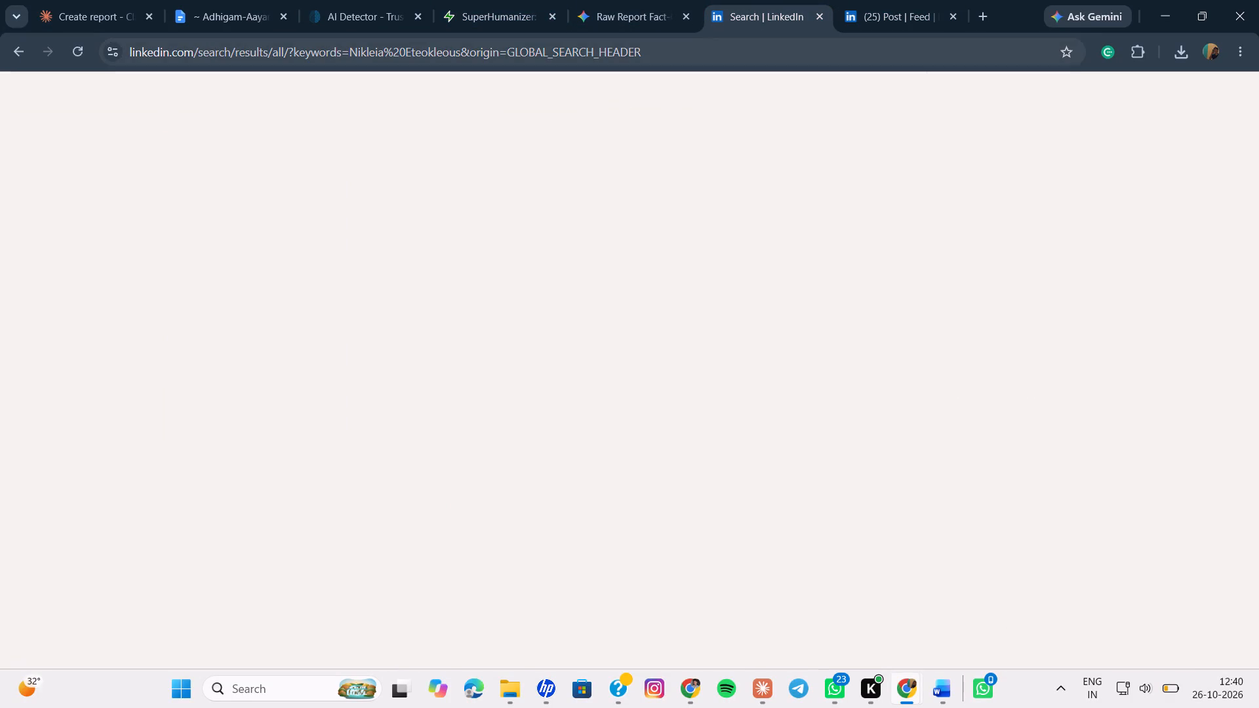
pyautogui.click(302, 52)
pyautogui.hotkey('ctrl', 'v')
pyautogui.press('Return')
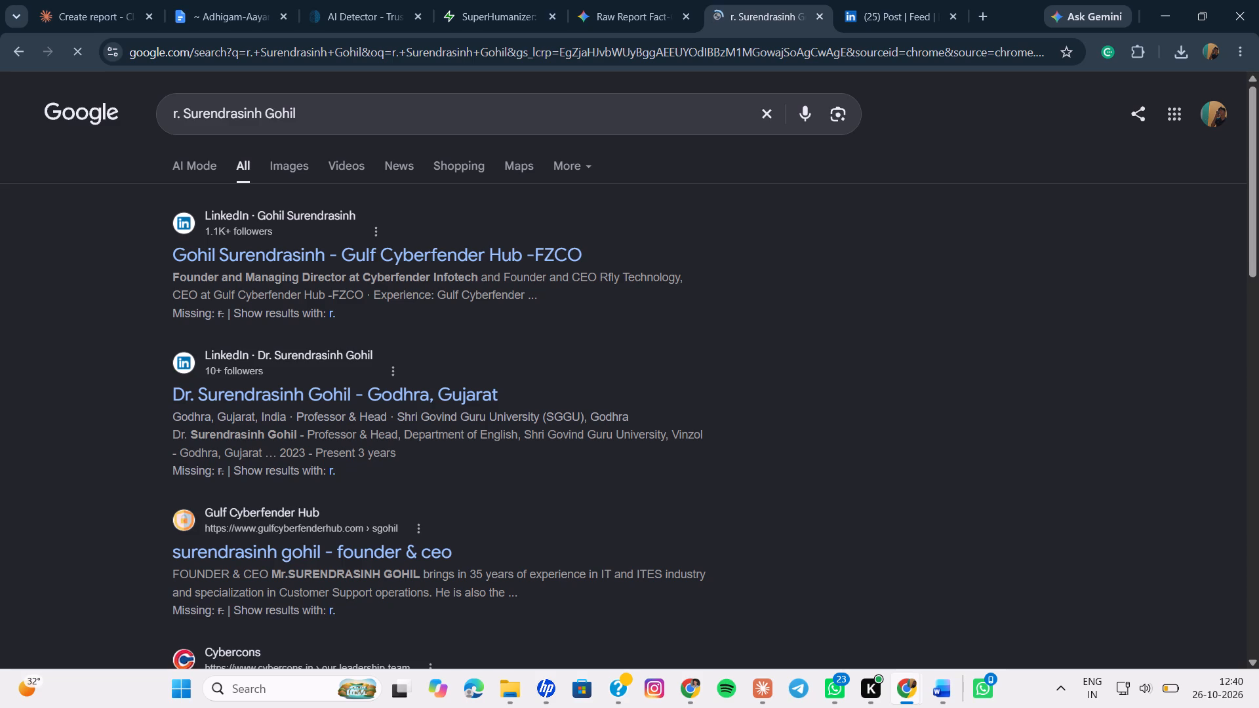
pyautogui.click(172, 112)
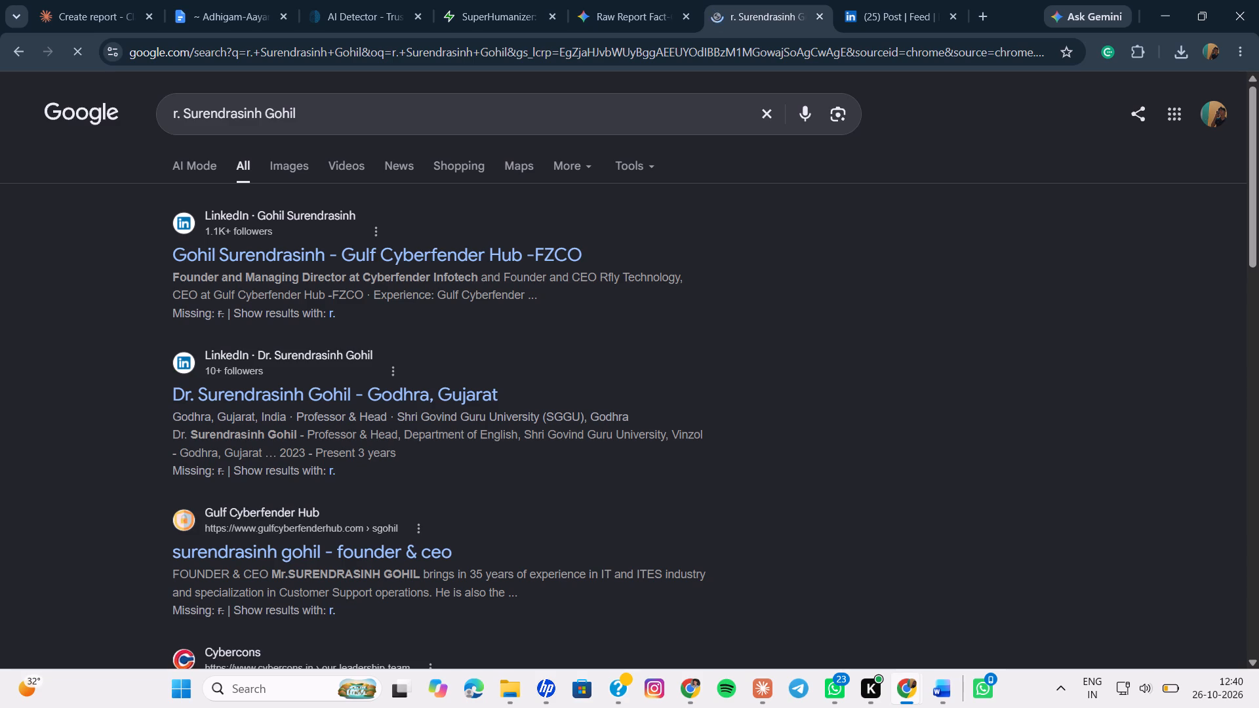
pyautogui.click(172, 112)
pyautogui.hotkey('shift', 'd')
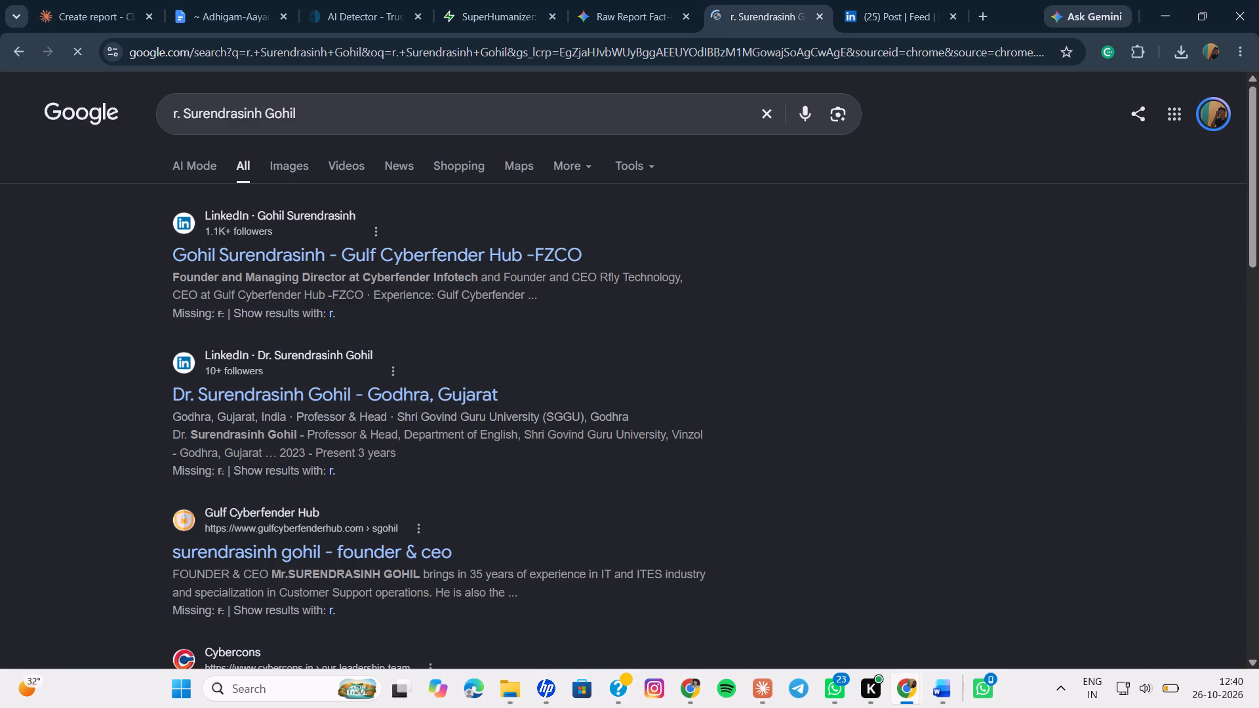
pyautogui.click(170, 117)
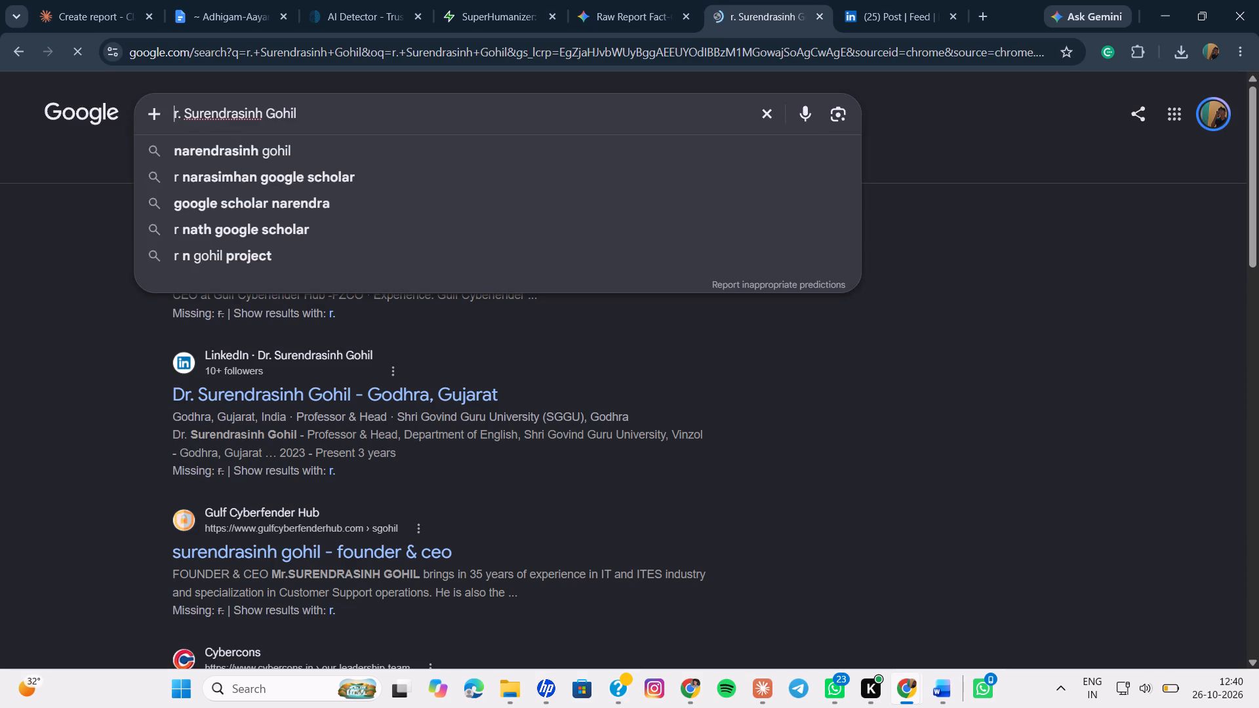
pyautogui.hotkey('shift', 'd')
pyautogui.press('Return')
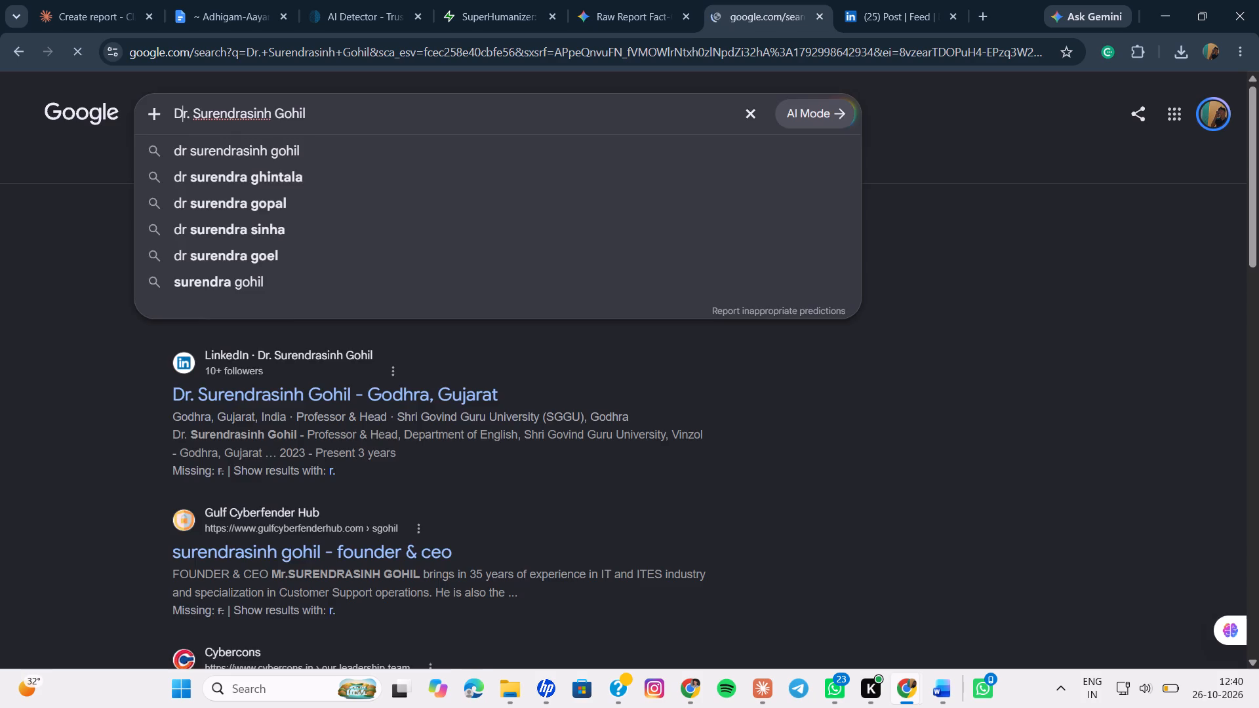
pyautogui.scroll(-1, 313, 360)
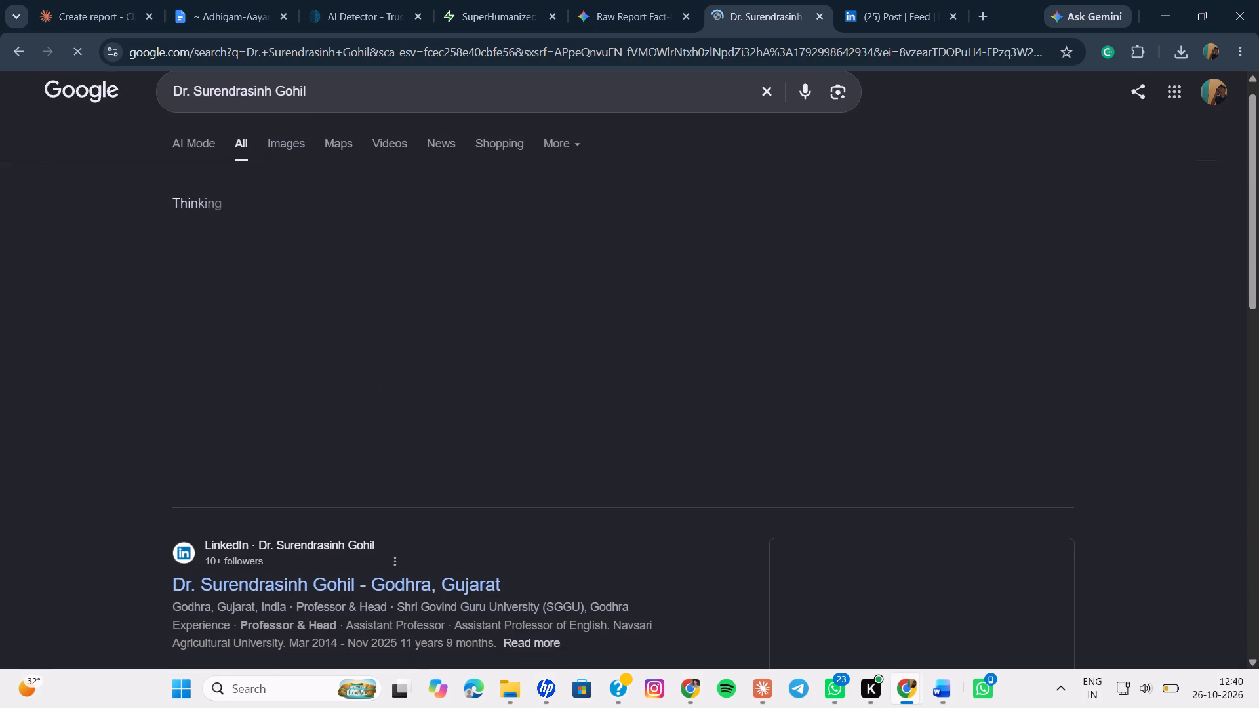
pyautogui.scroll(-1, 313, 360)
# In the report's Panel Discussion section, bold the remaining "D" in the second panel member's "Dr." title.
pyautogui.click(231, 18)
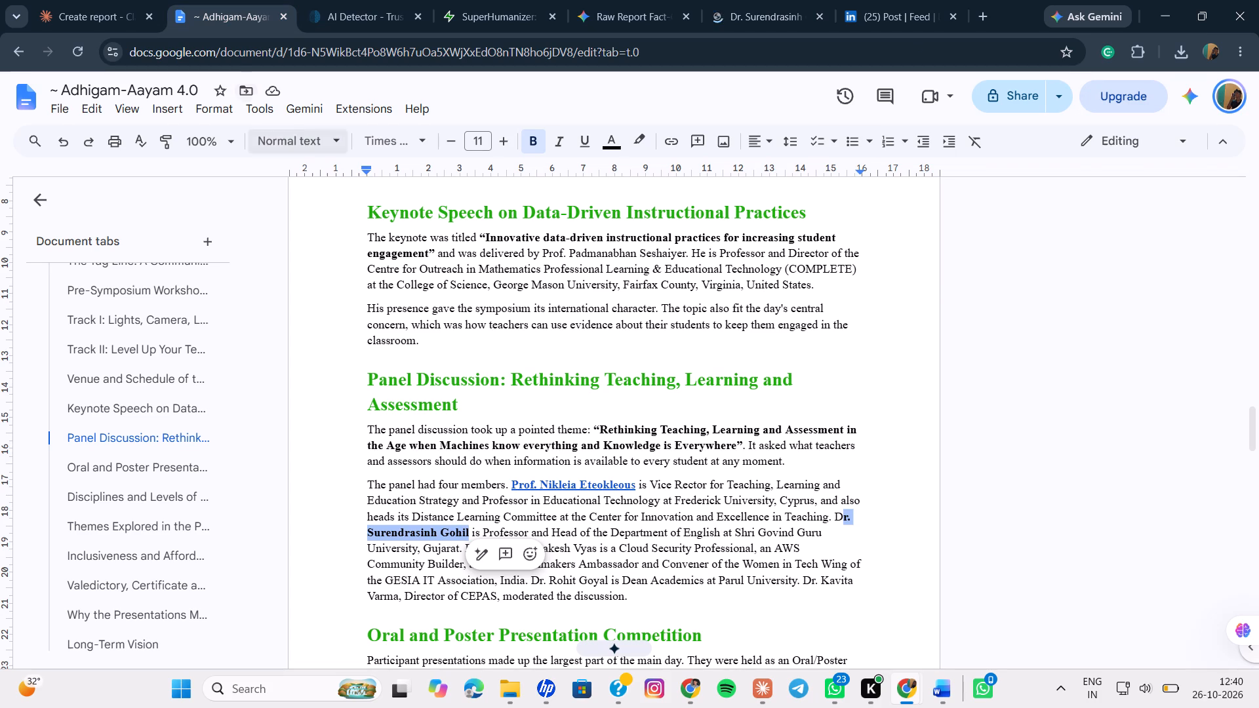
pyautogui.moveTo(835, 521); pyautogui.dragTo(845, 521)
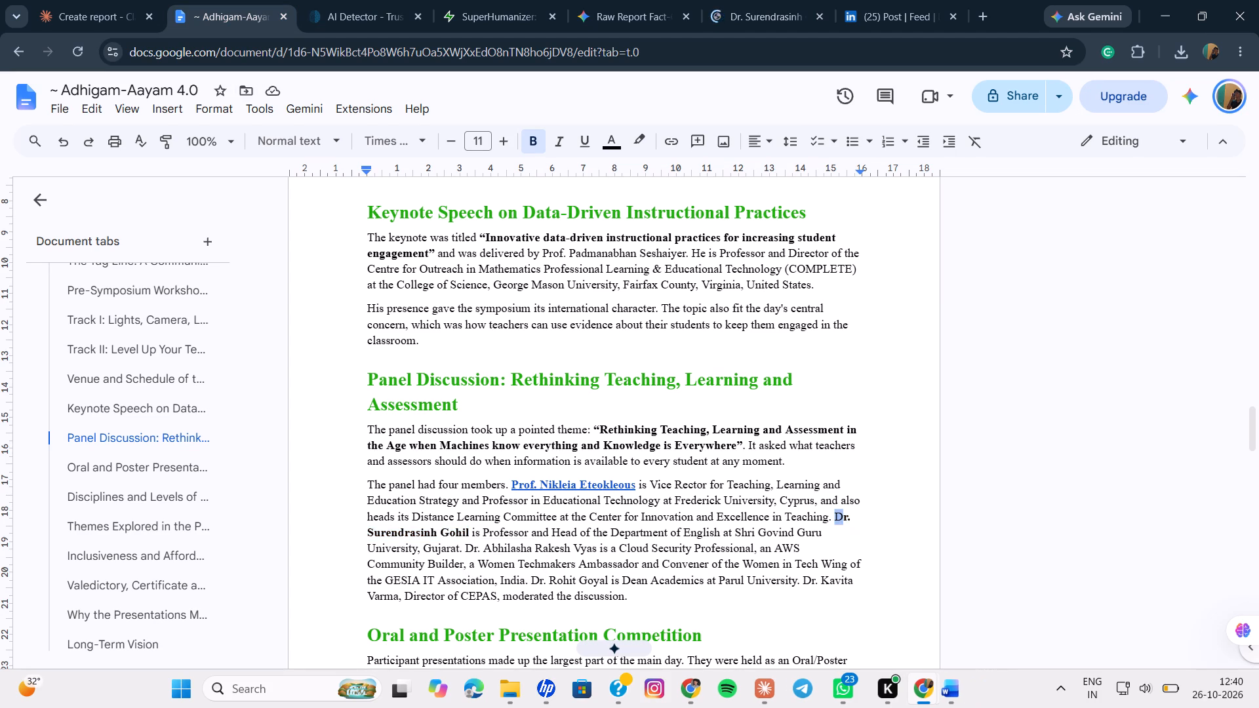
pyautogui.moveTo(845, 521); pyautogui.dragTo(846, 521)
pyautogui.hotkey('ctrl', 'b')
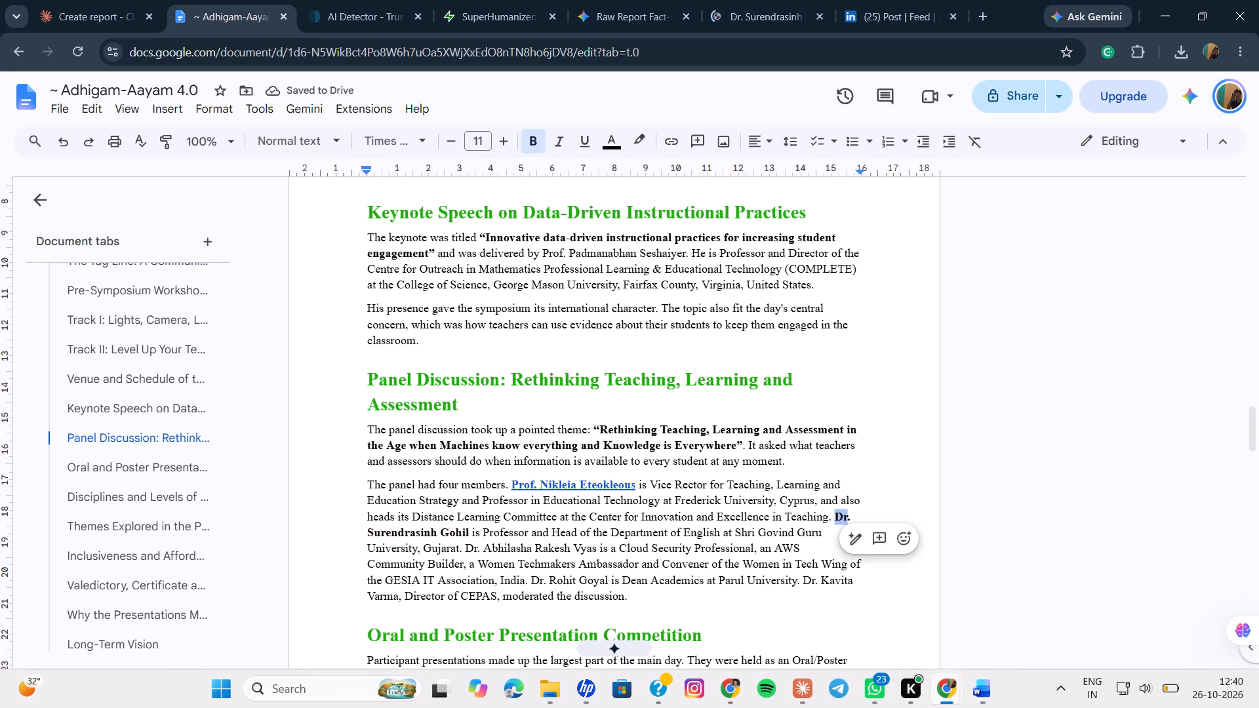
# Open the second panel member's LinkedIn profile from the Google results and copy the profile's web address.
pyautogui.click(743, 1)
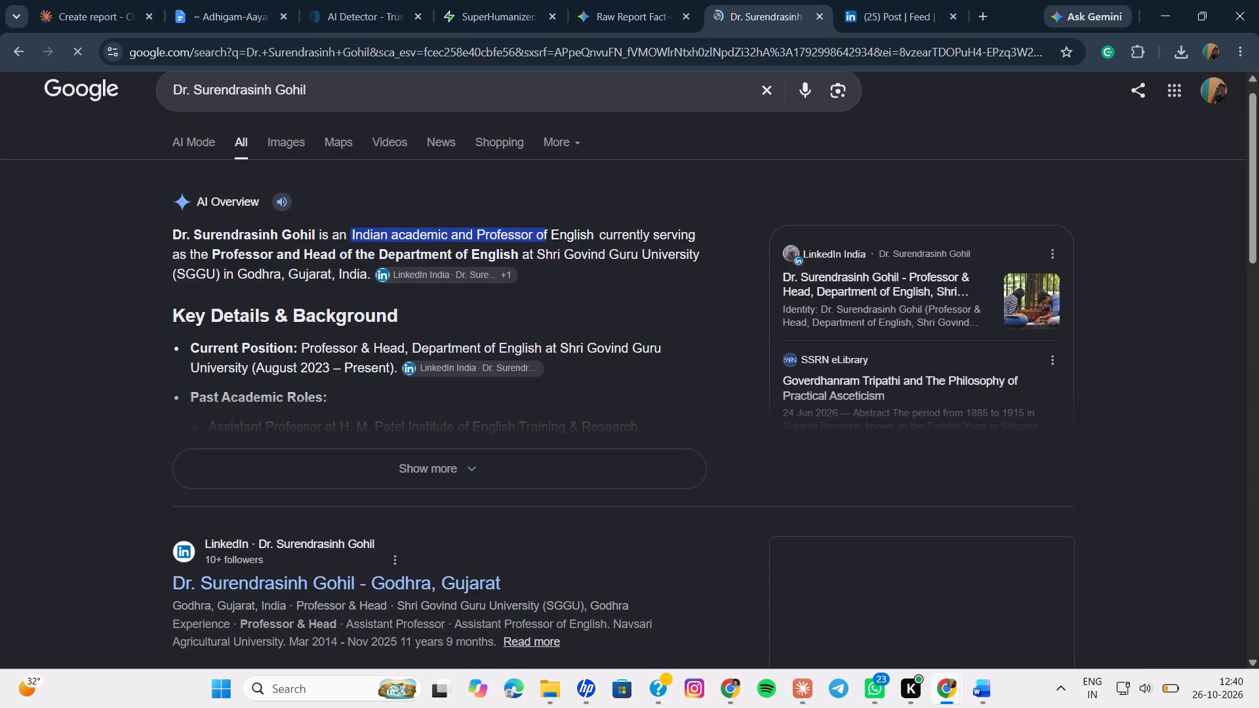
pyautogui.scroll(-1, 270, 413)
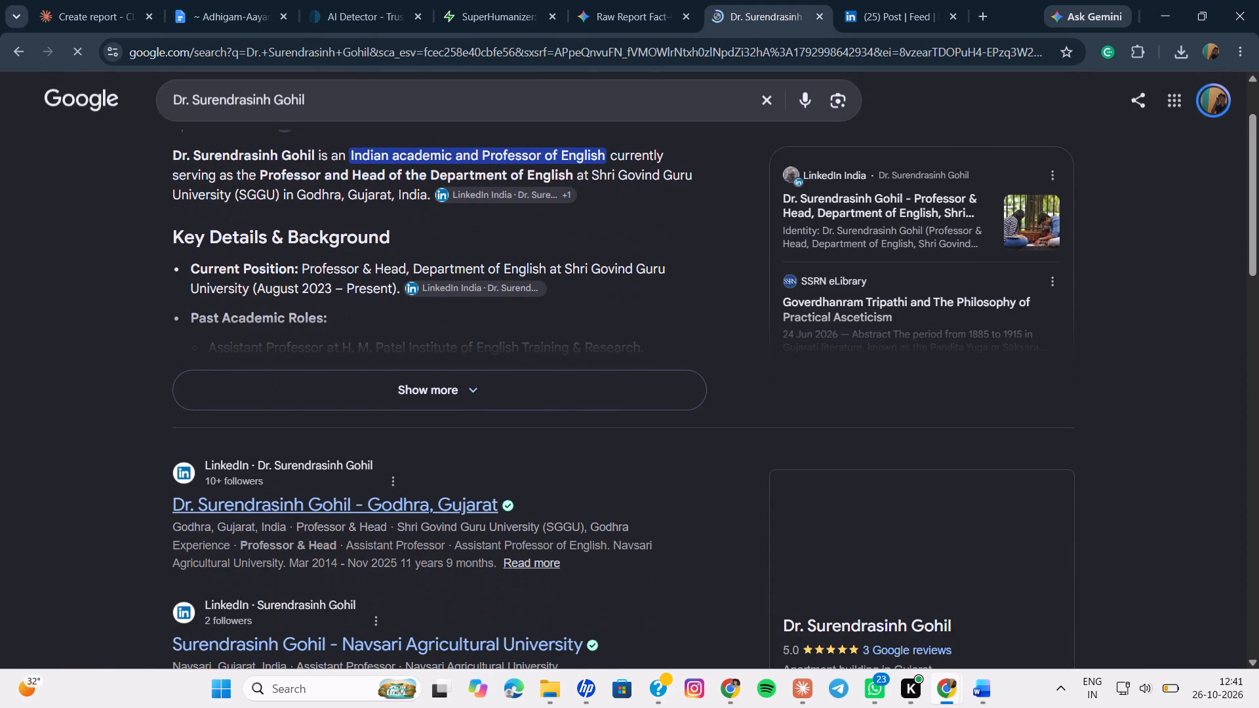
pyautogui.click(281, 500)
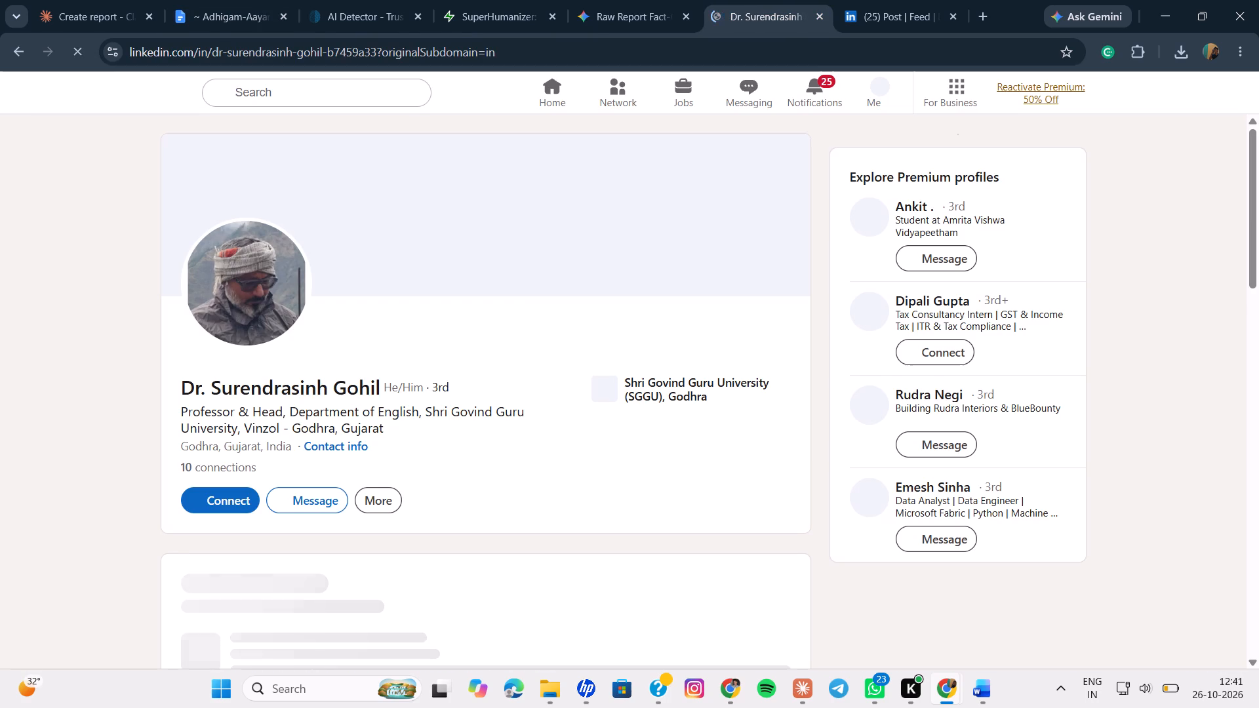
pyautogui.click(148, 52)
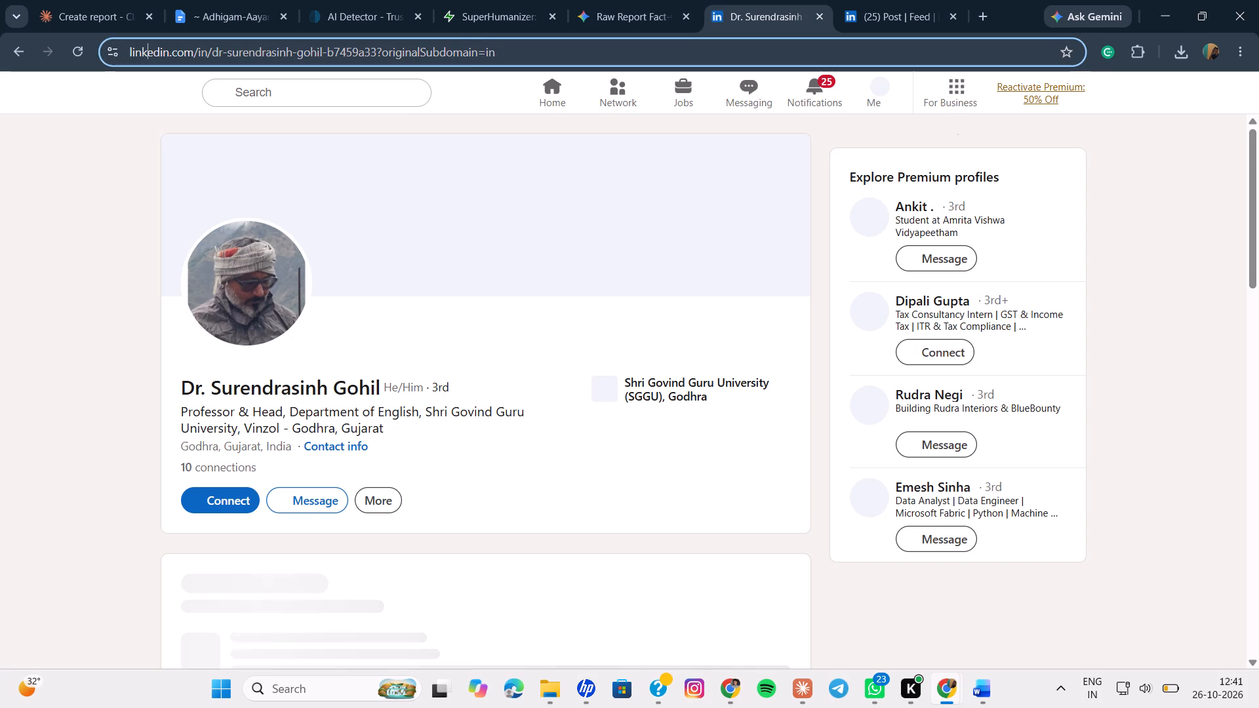
pyautogui.hotkey('ctrl', 'c')
pyautogui.hotkey('ctrl', 'c')
pyautogui.hotkey('ctrl', 'c')
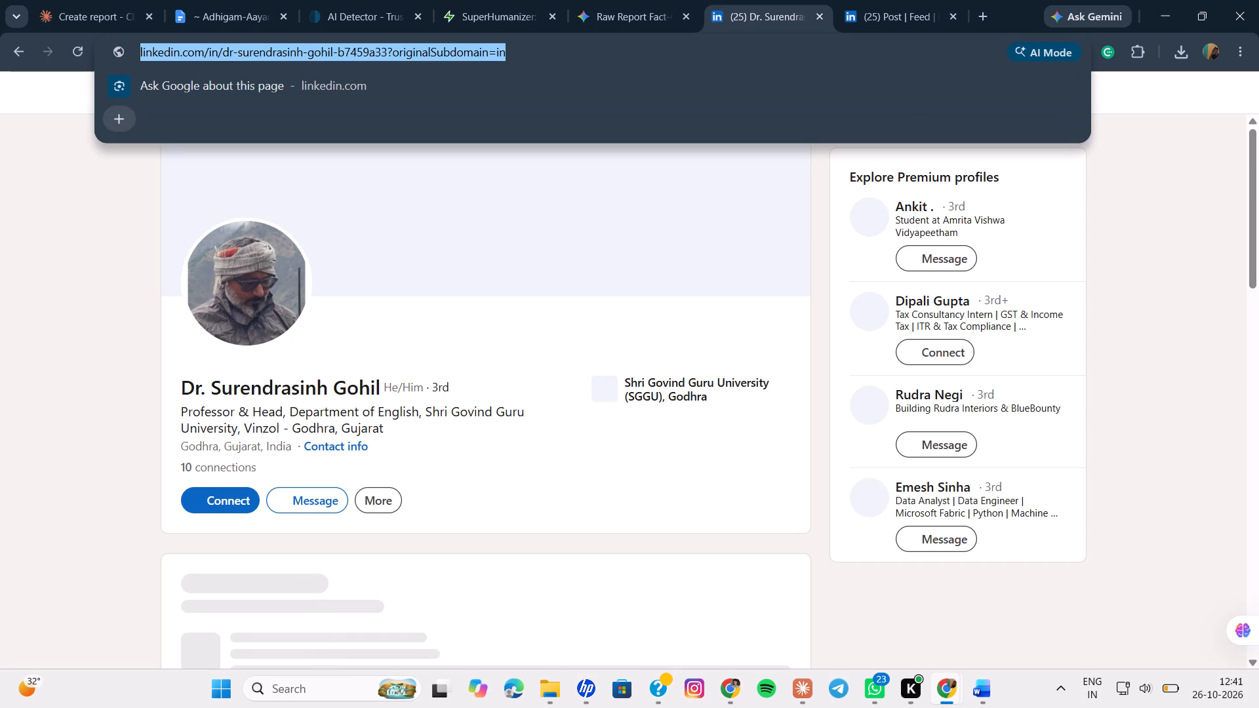
# In the report, link the second panel member's name with its "Dr." title to the copied LinkedIn profile address.
pyautogui.click(238, 17)
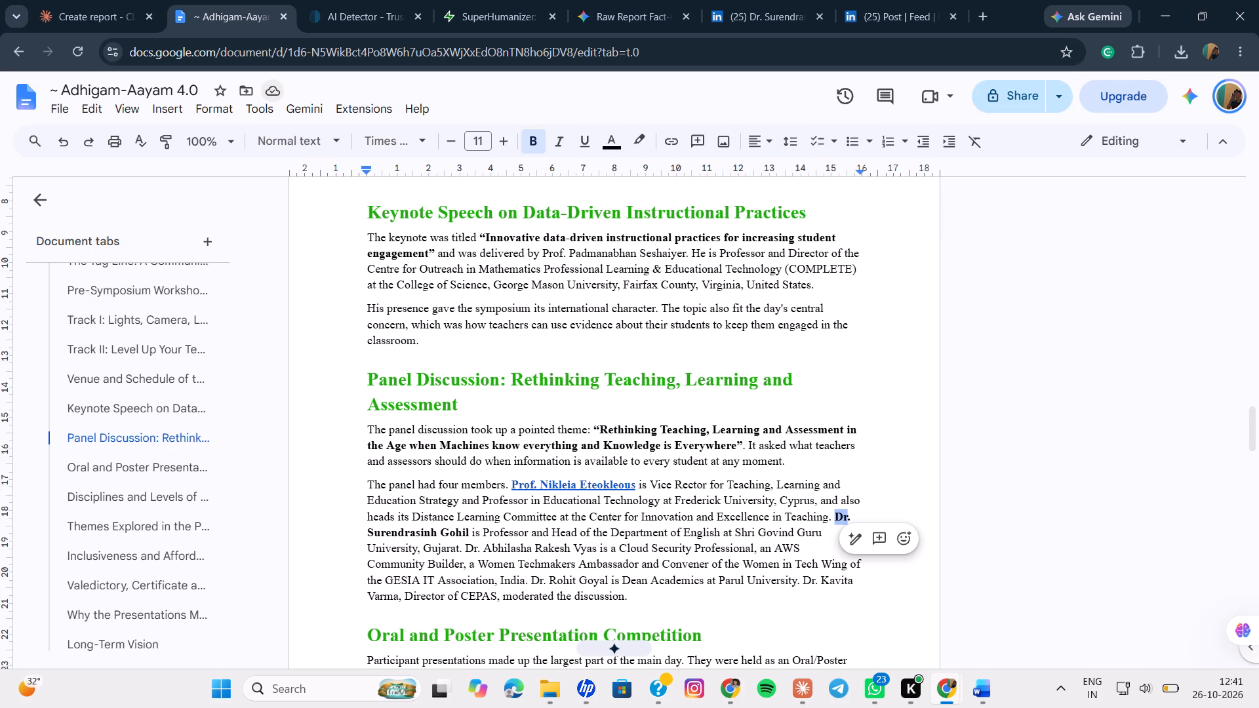
pyautogui.click(805, 503)
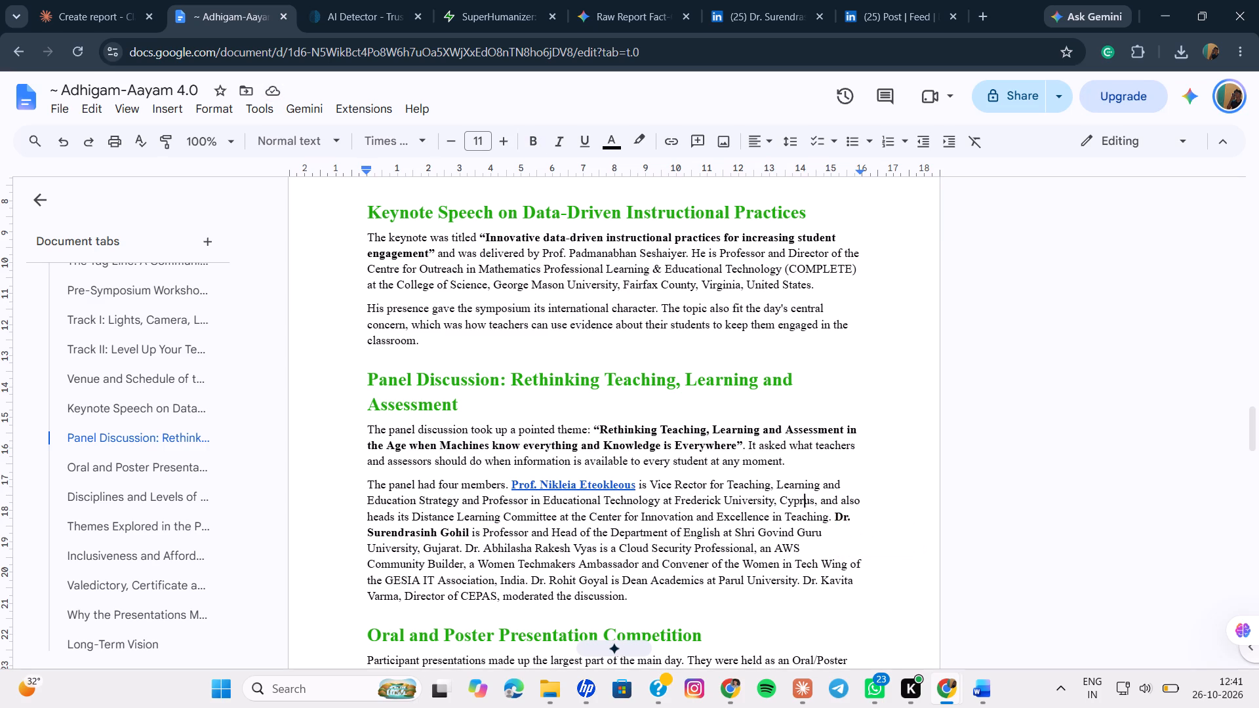
pyautogui.moveTo(833, 517); pyautogui.dragTo(490, 559)
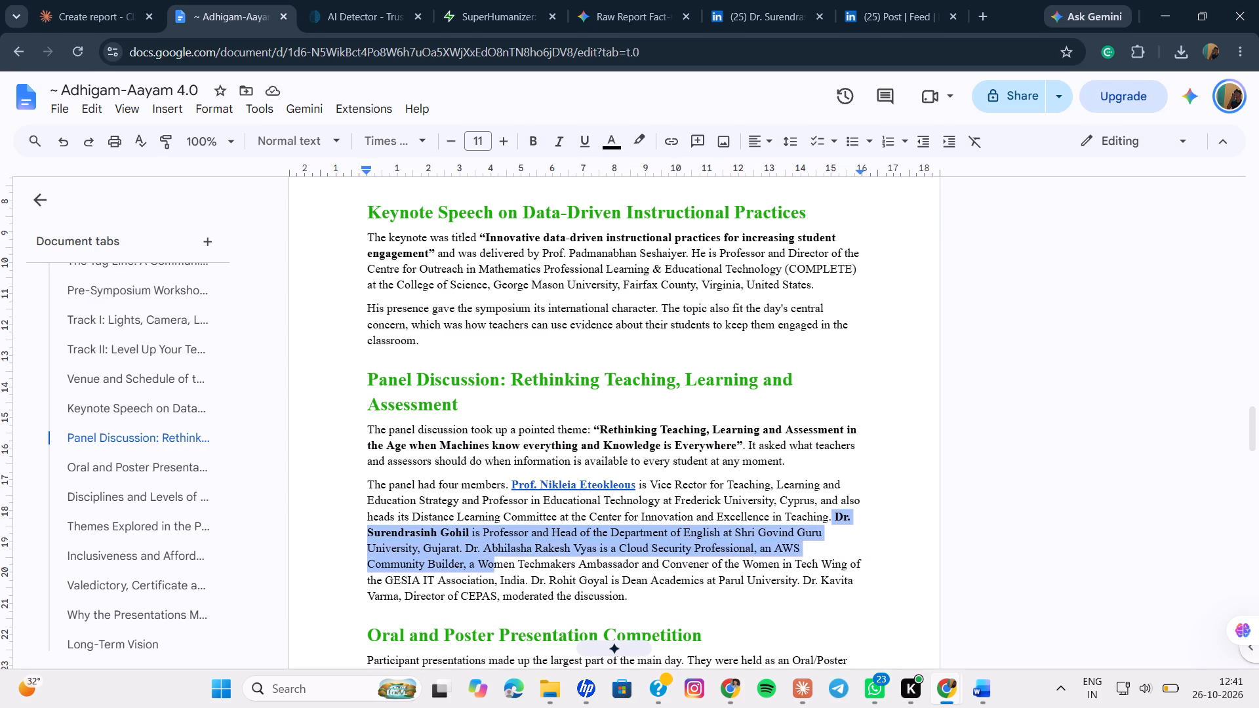
pyautogui.moveTo(490, 559); pyautogui.dragTo(468, 536)
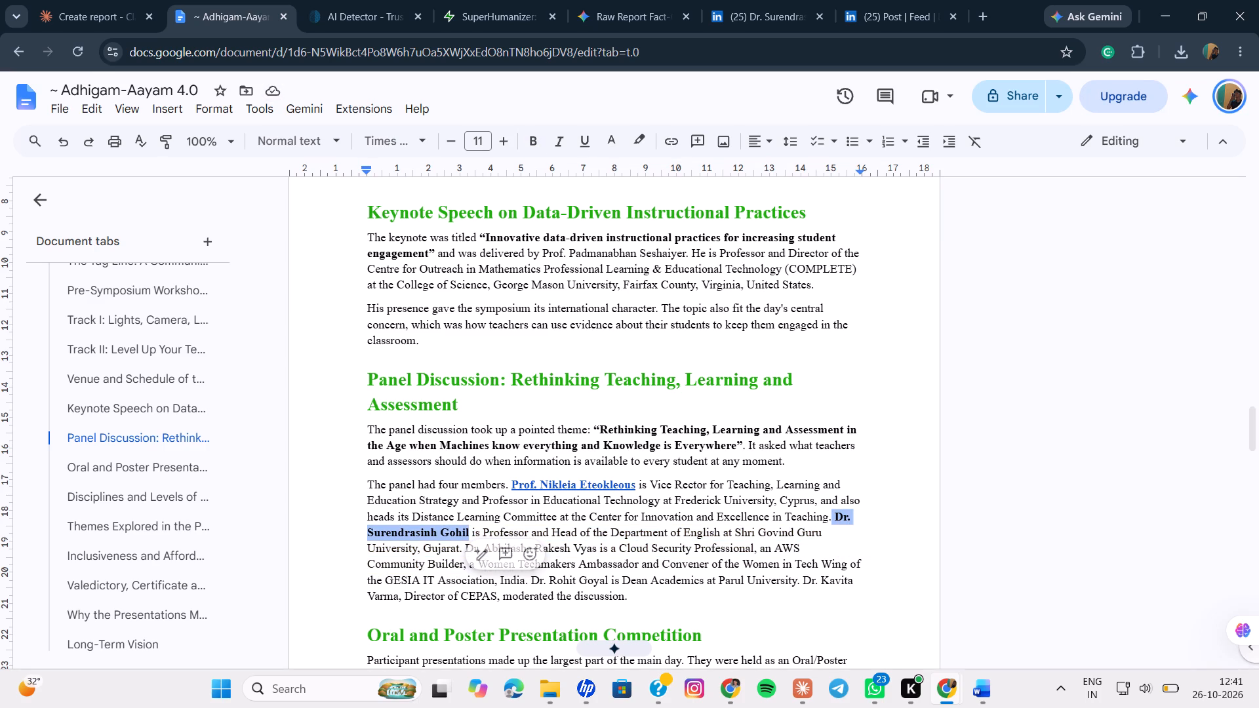
pyautogui.hotkey('ctrl', 'k')
pyautogui.hotkey('ctrl', 'v')
pyautogui.hotkey('ctrl', 'Return')
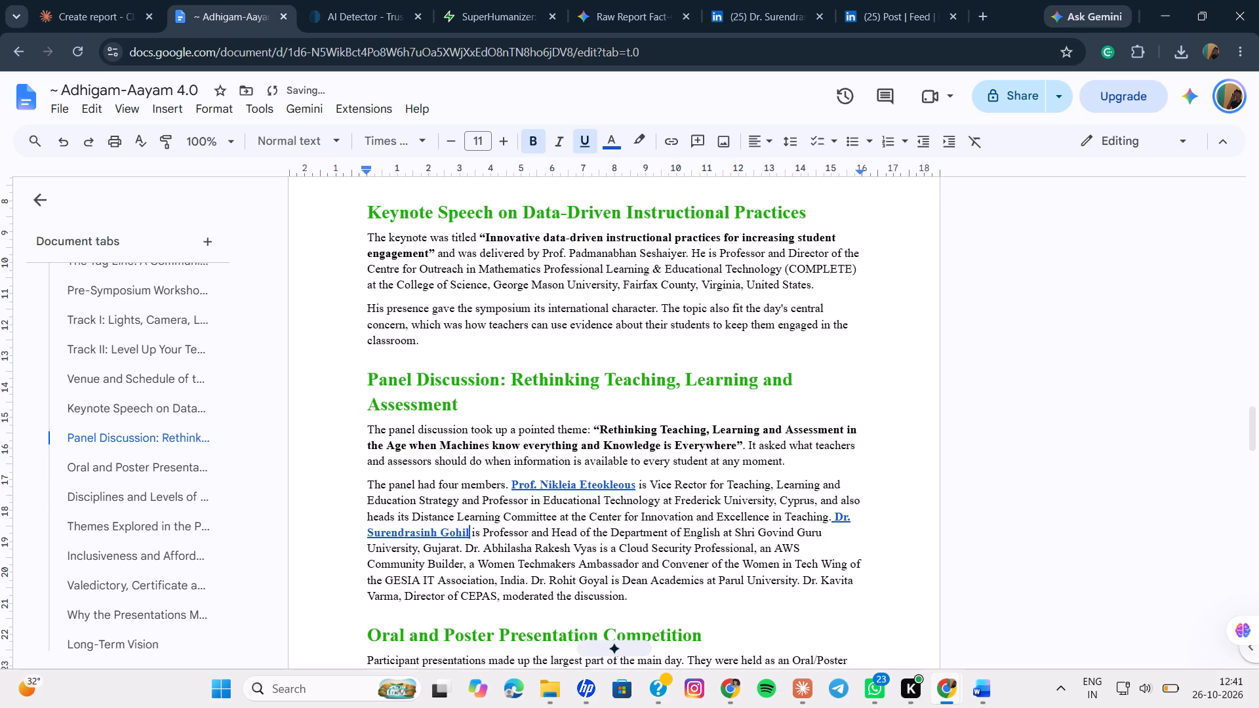
# In the Panel Discussion section, bold the name of the third panel member, the Cloud Security Professional, with its "Dr." title.
pyautogui.click(758, 14)
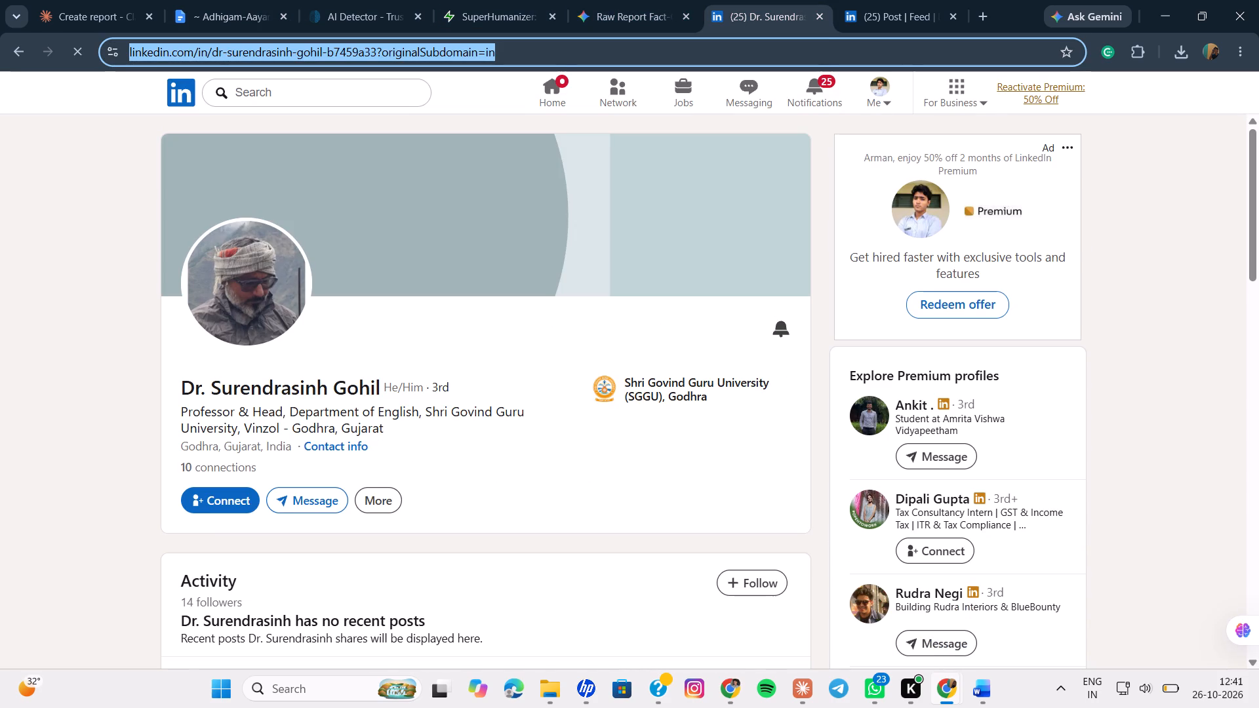
pyautogui.click(221, 15)
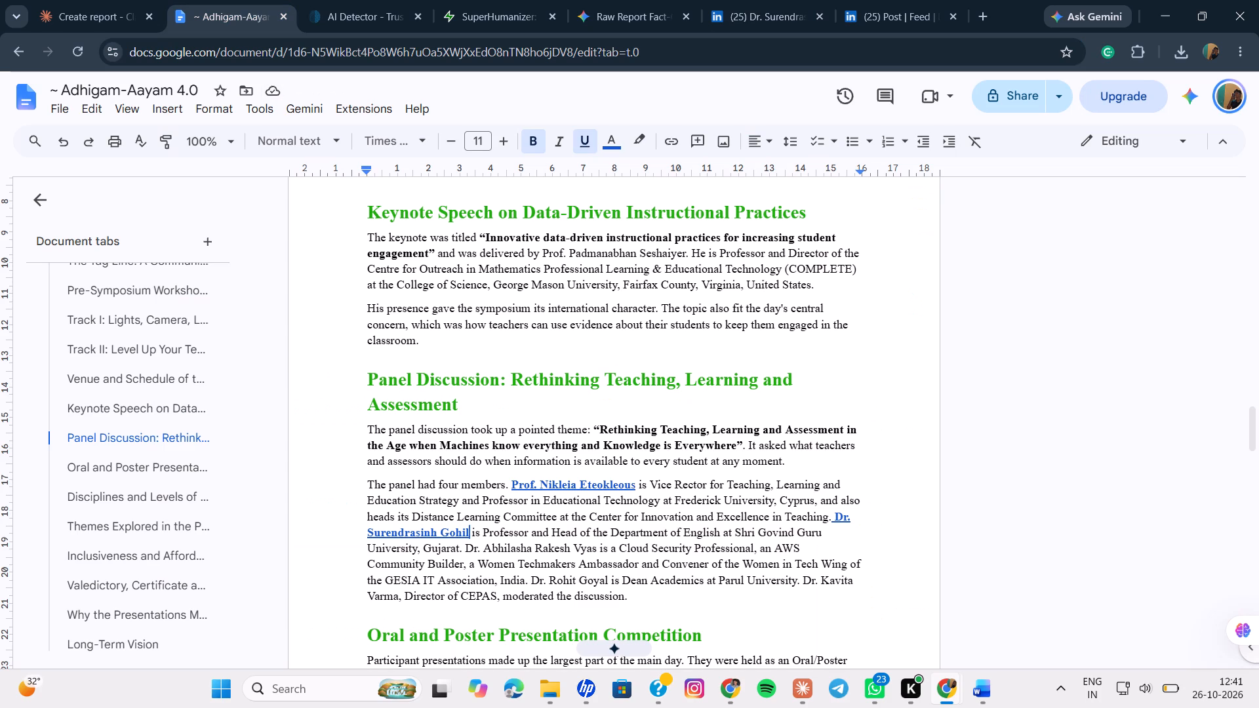
pyautogui.click(578, 550)
pyautogui.scroll(-1, 578, 550)
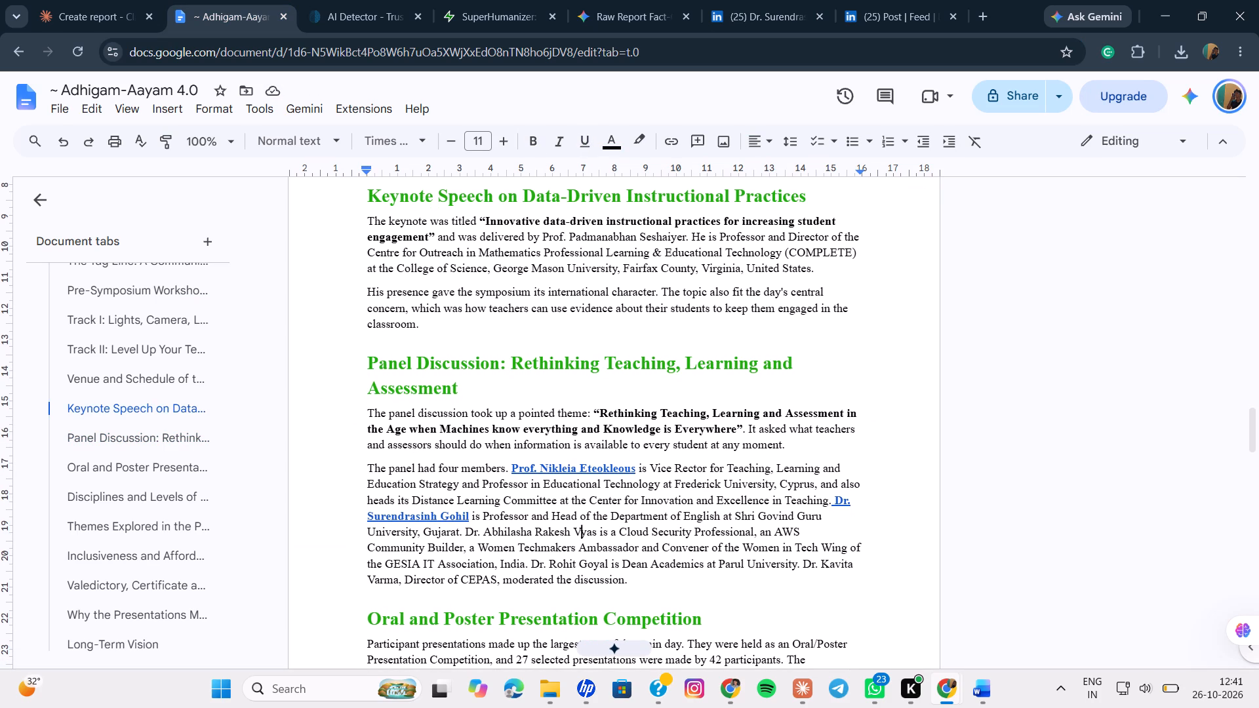
pyautogui.moveTo(466, 532); pyautogui.dragTo(601, 537)
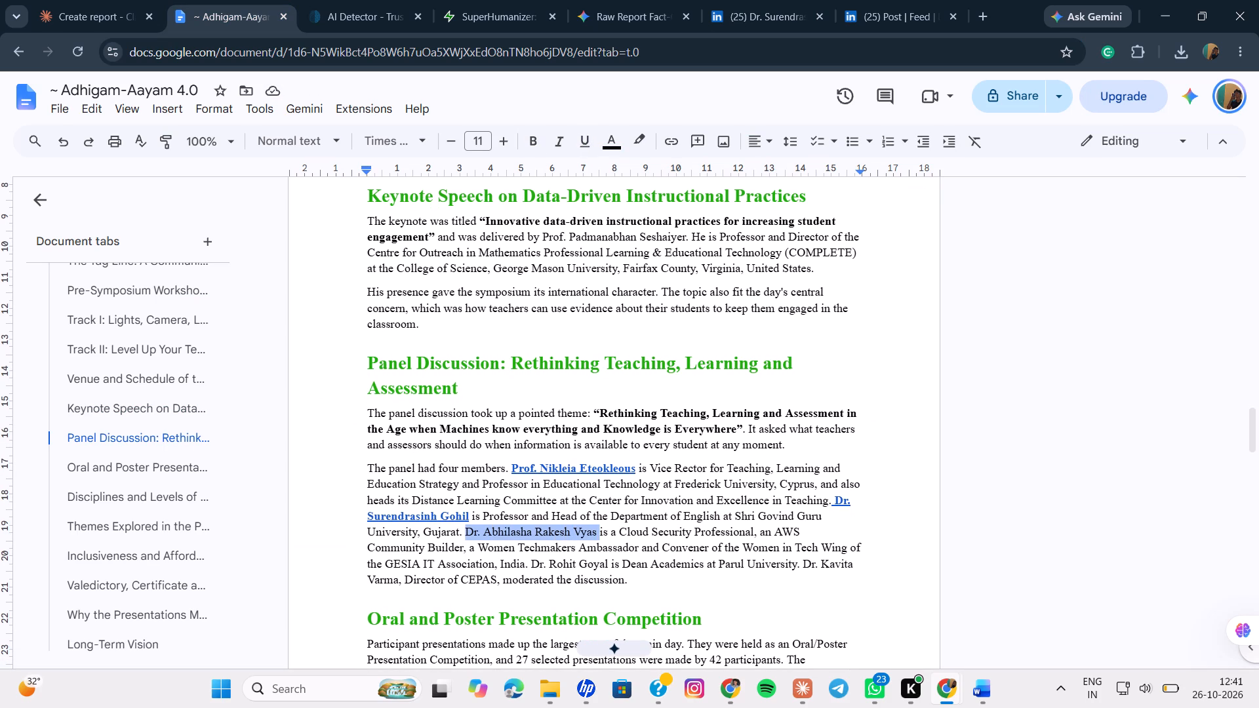
pyautogui.moveTo(601, 537); pyautogui.dragTo(595, 537)
pyautogui.hotkey('ctrl', 'b')
# Search Google for the third panel member's copied name and add the missing final "s" to the query.
pyautogui.hotkey('ctrl', 'c')
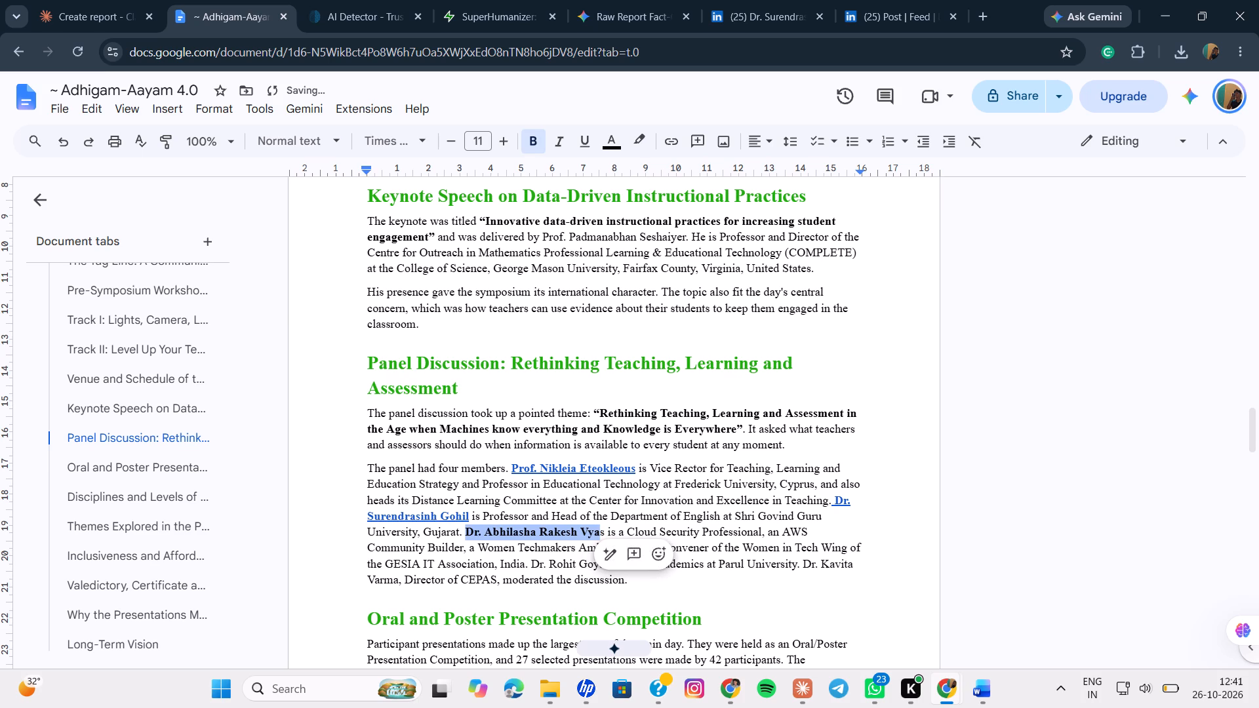
pyautogui.click(747, 21)
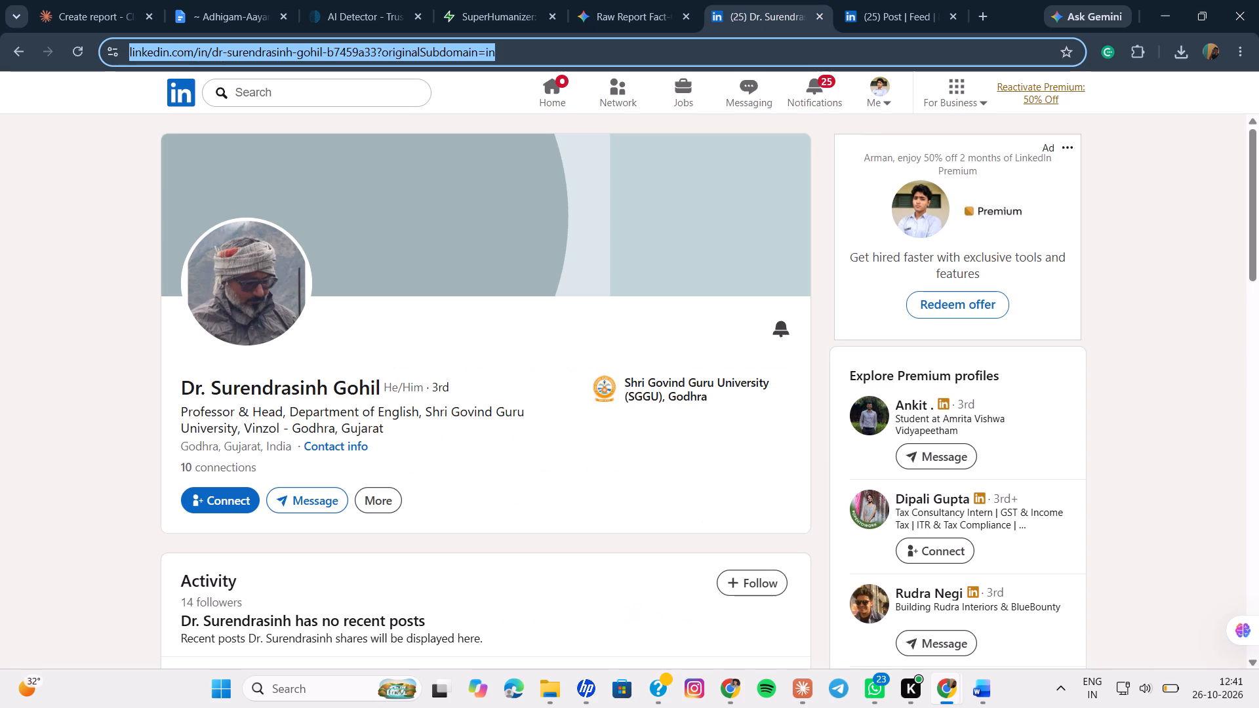
pyautogui.hotkey('ctrl', 'v')
pyautogui.press('Return')
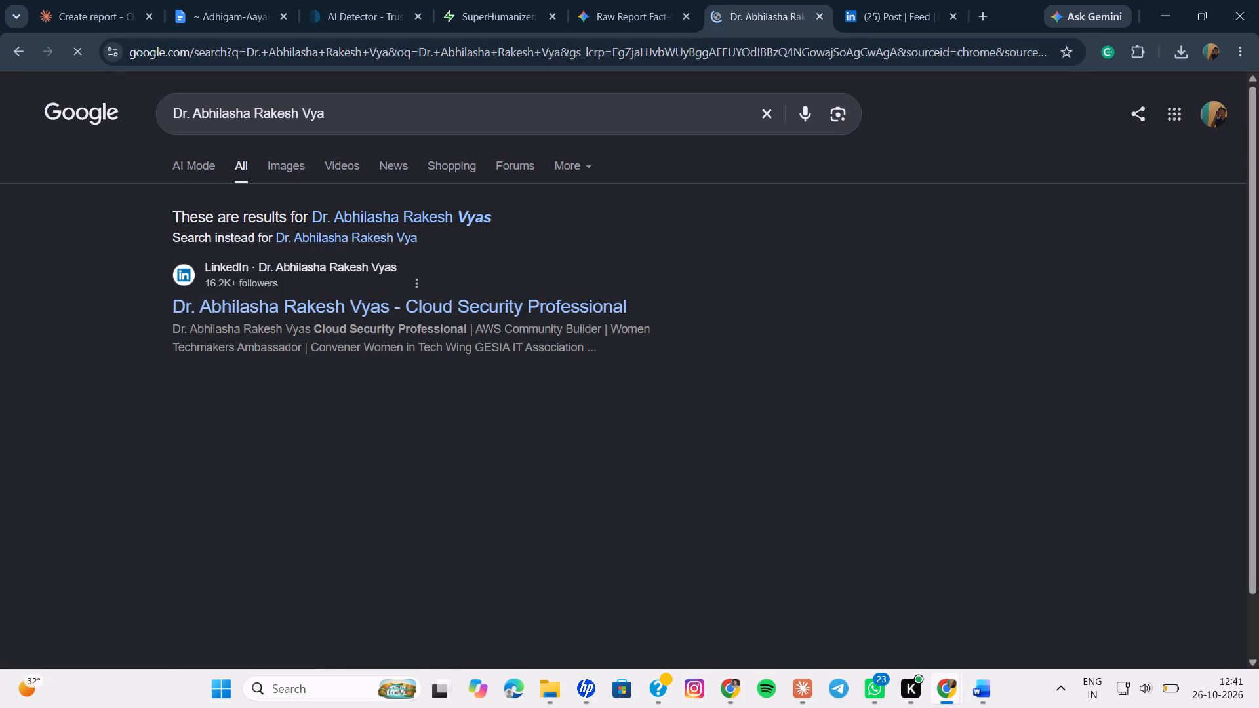
pyautogui.click(340, 118)
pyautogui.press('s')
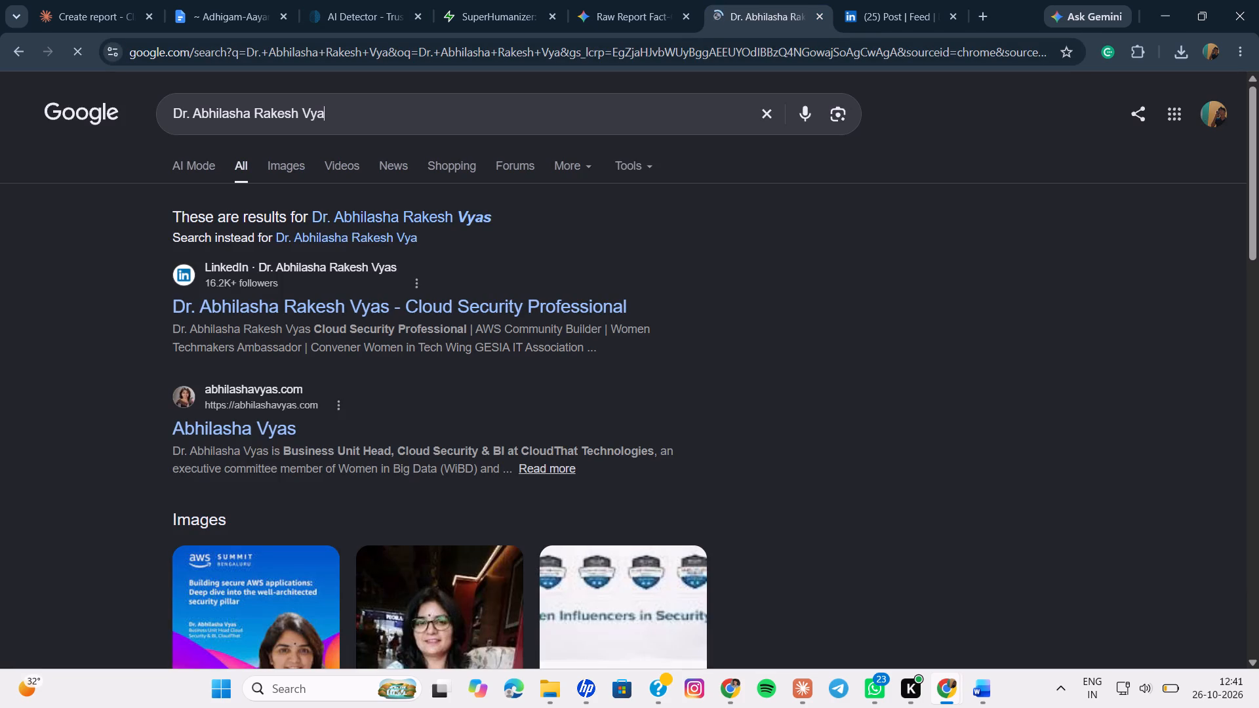
# Back in the report, bold the last letter of the third panel member's surname.
pyautogui.click(235, 18)
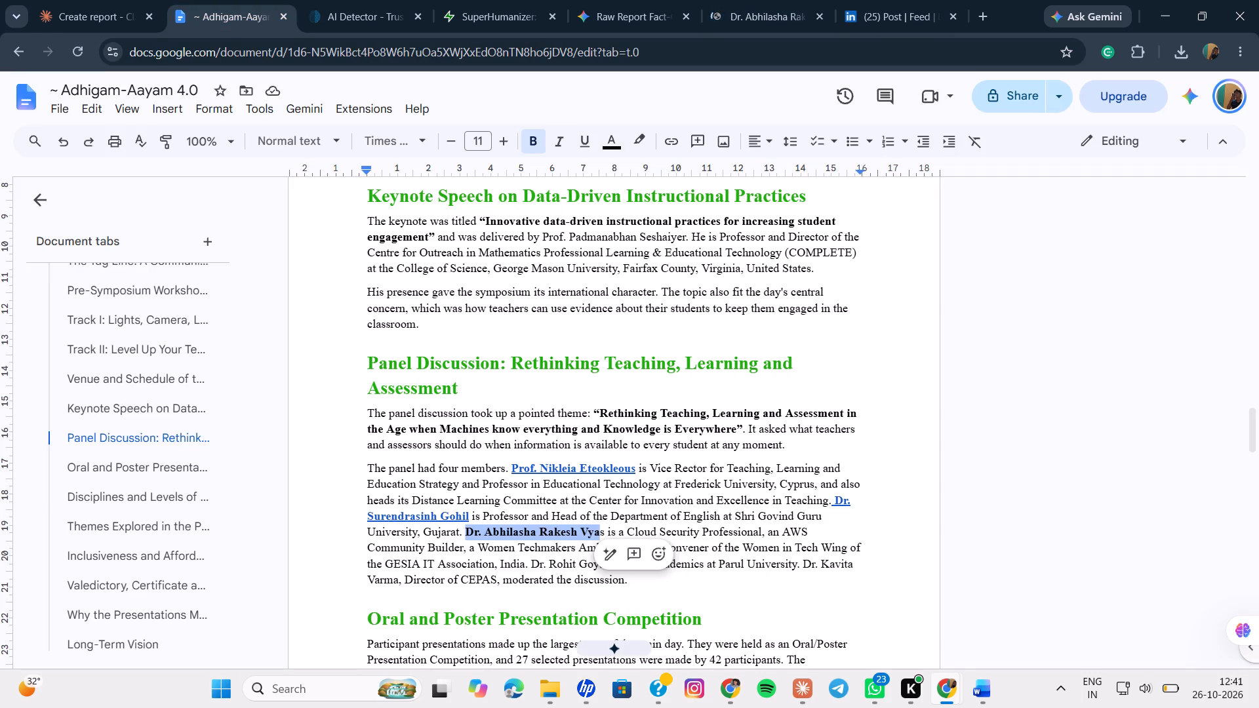
pyautogui.click(605, 535)
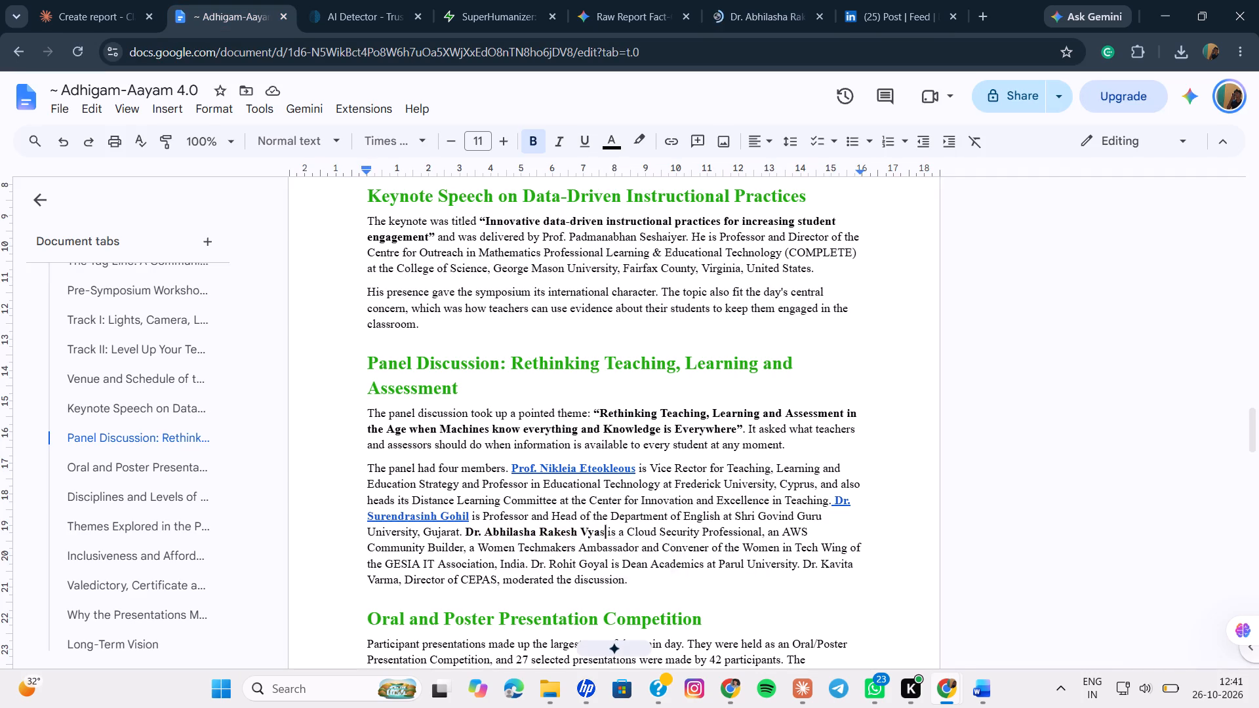
pyautogui.hotkey('ctrl', 'b')
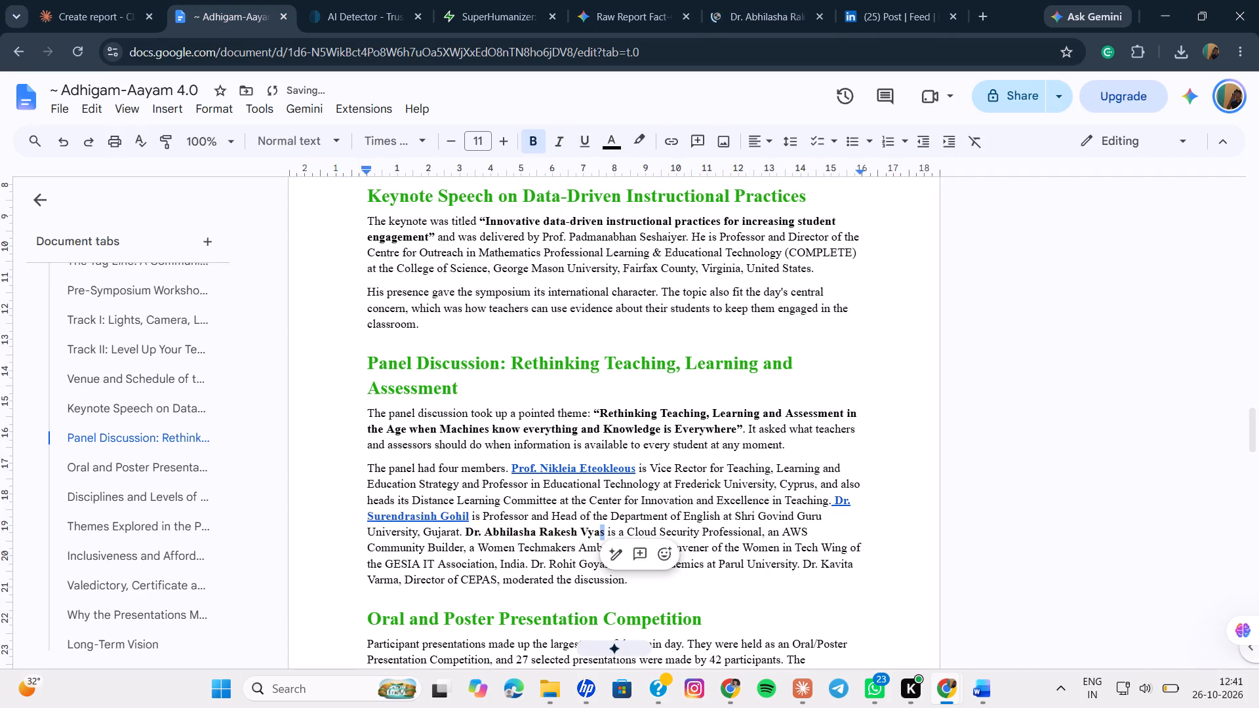
# Select the third panel member's full name with its "Dr." title, and copy their LinkedIn profile's address, reached from the Google search results.
pyautogui.moveTo(464, 536); pyautogui.dragTo(618, 532)
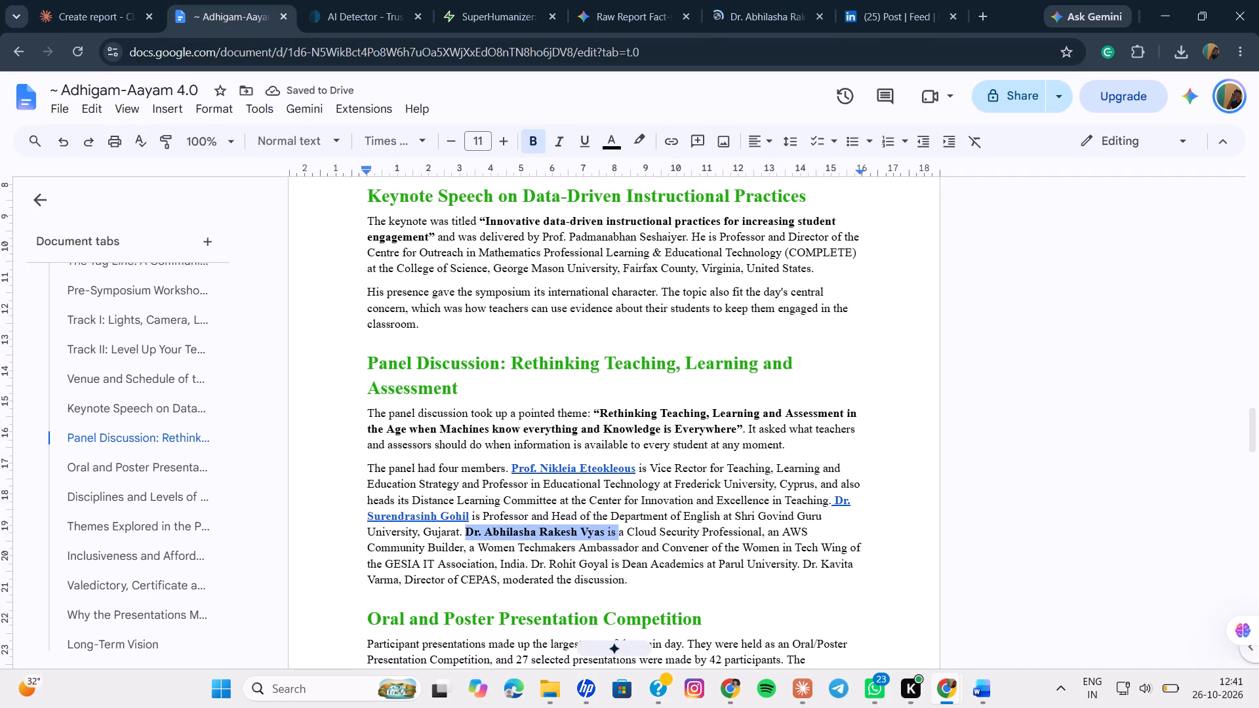
pyautogui.moveTo(618, 532); pyautogui.dragTo(603, 536)
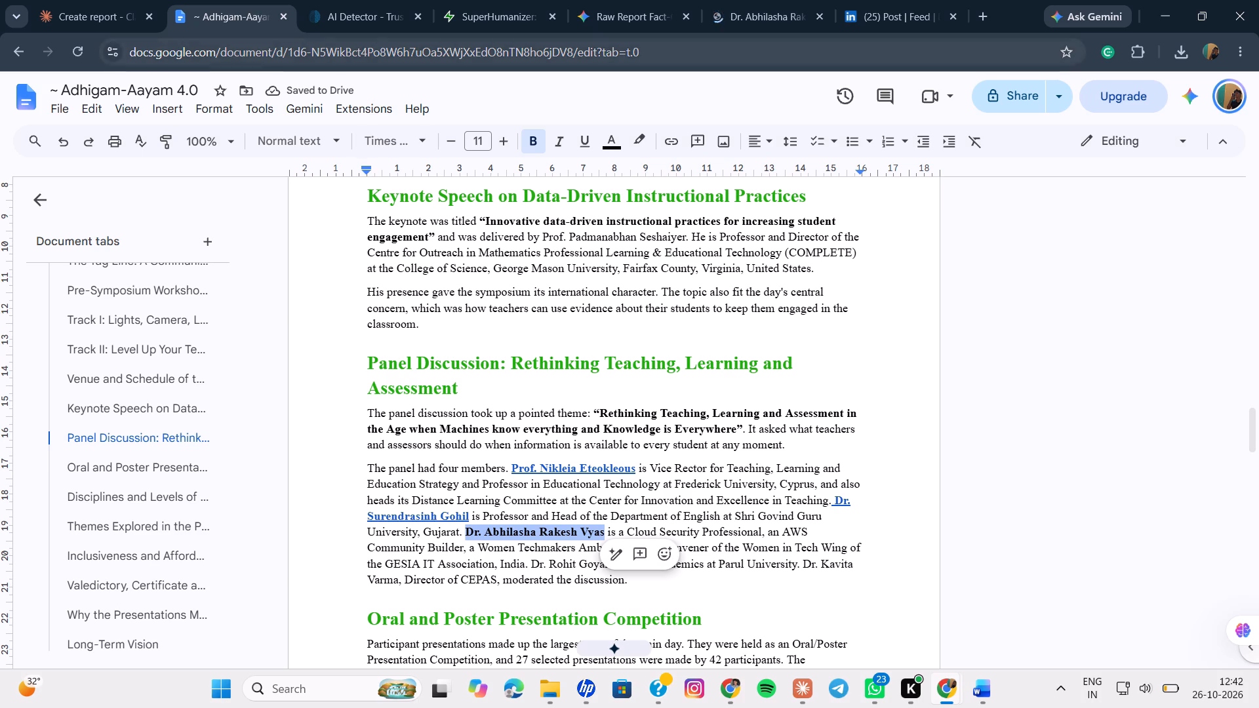
pyautogui.click(724, 14)
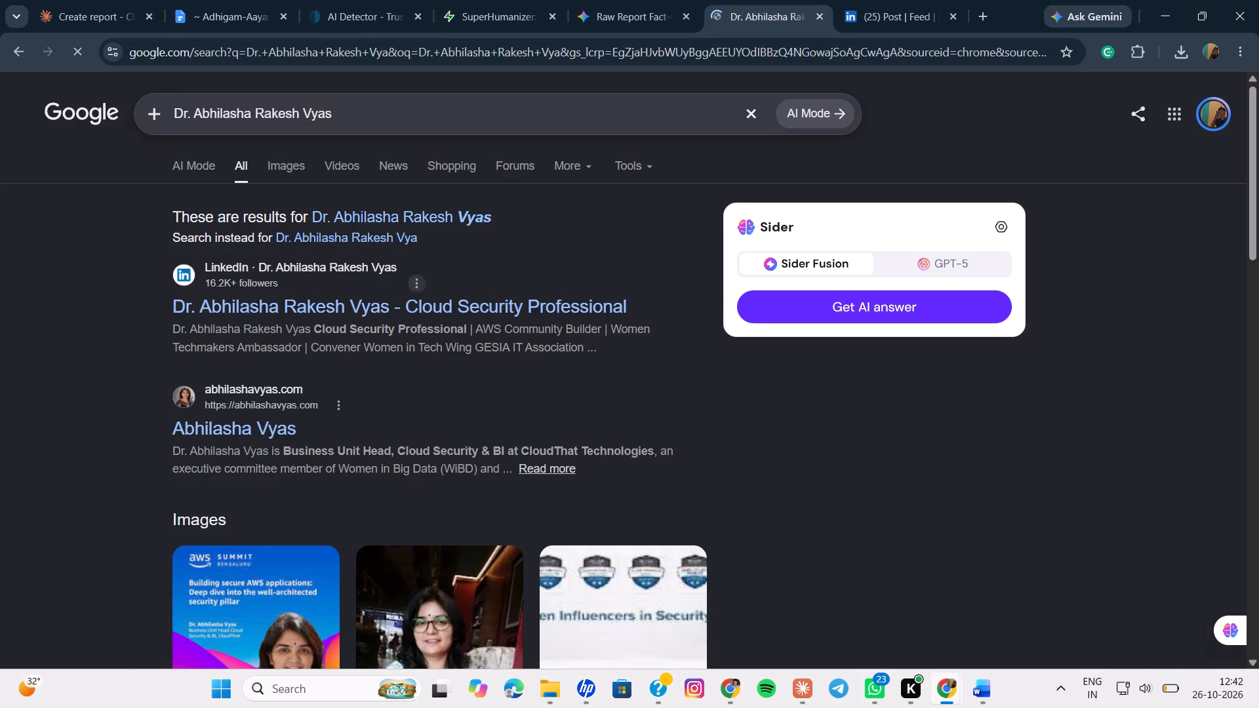
pyautogui.click(241, 7)
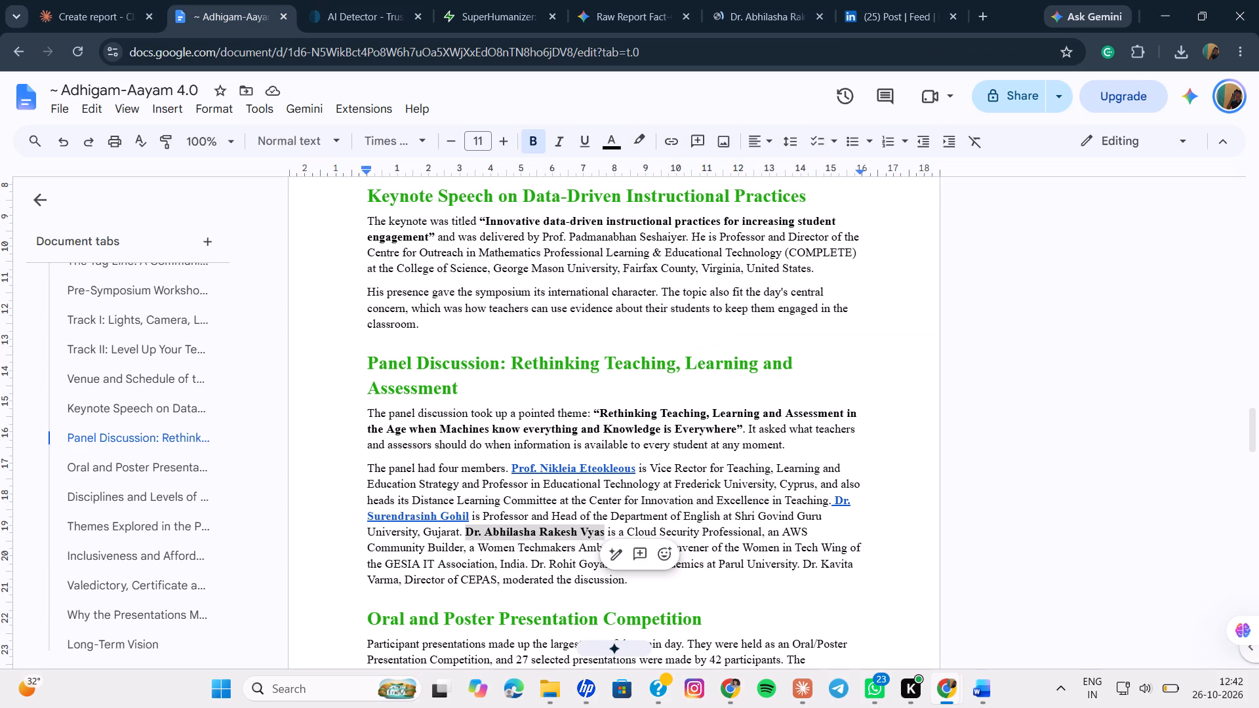
pyautogui.click(750, 20)
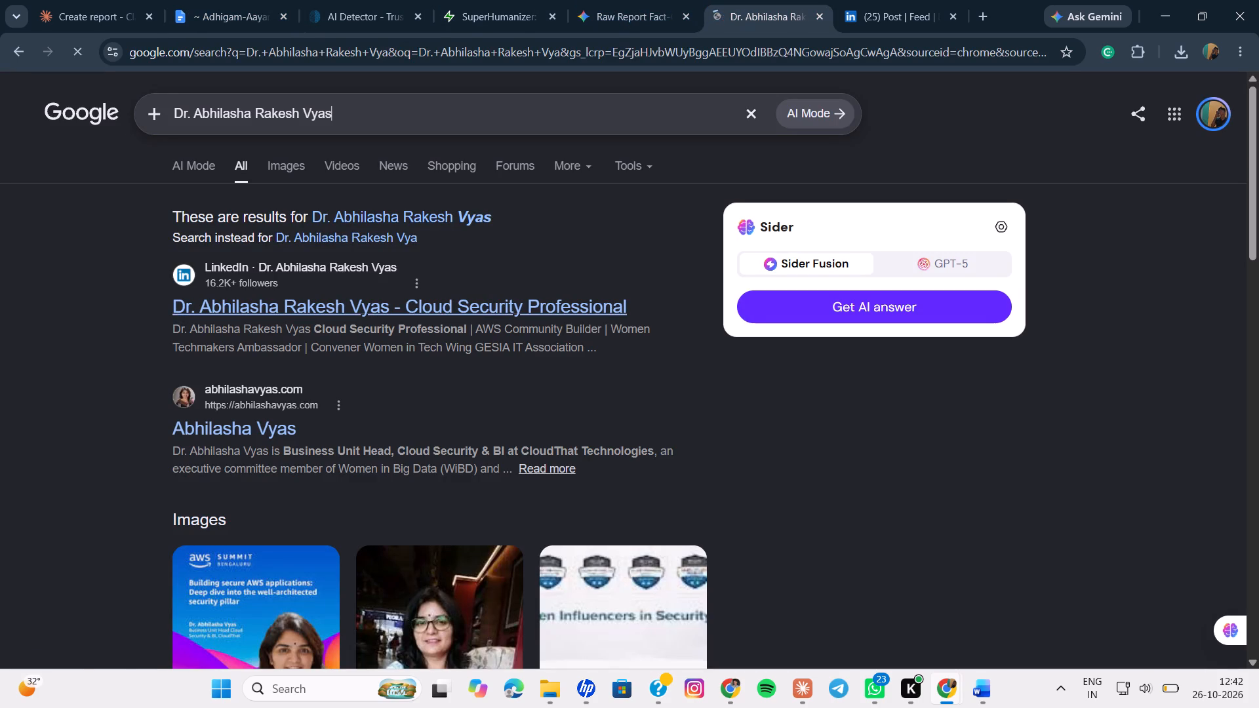
pyautogui.click(341, 307)
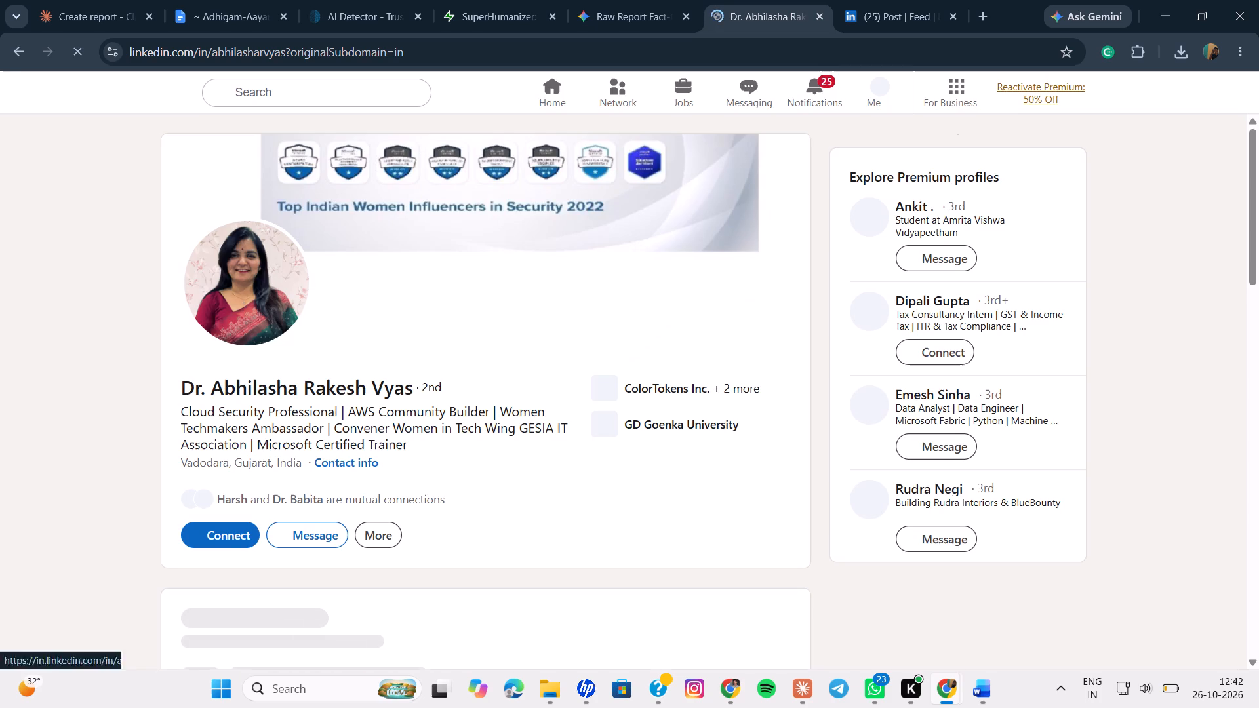
pyautogui.click(158, 54)
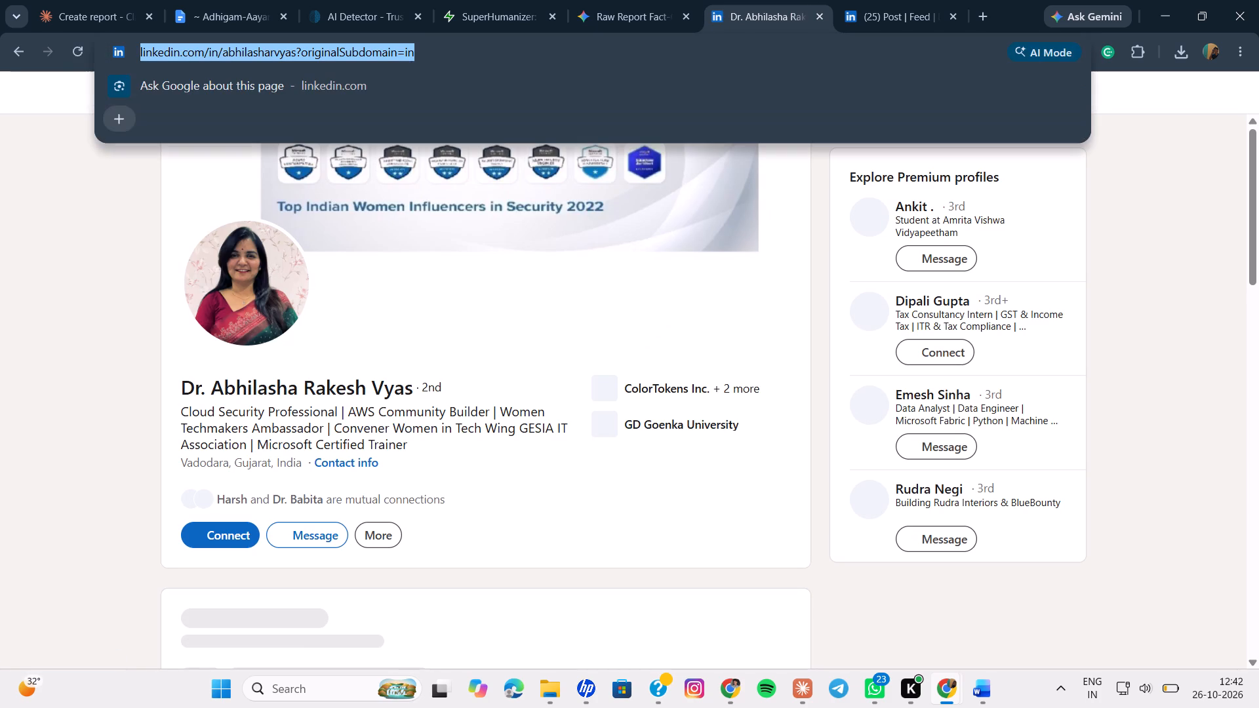
pyautogui.hotkey('ctrl', 'c')
pyautogui.hotkey('ctrl', 'c')
pyautogui.hotkey('ctrl', 'c')
pyautogui.hotkey('ctrl', 'c')
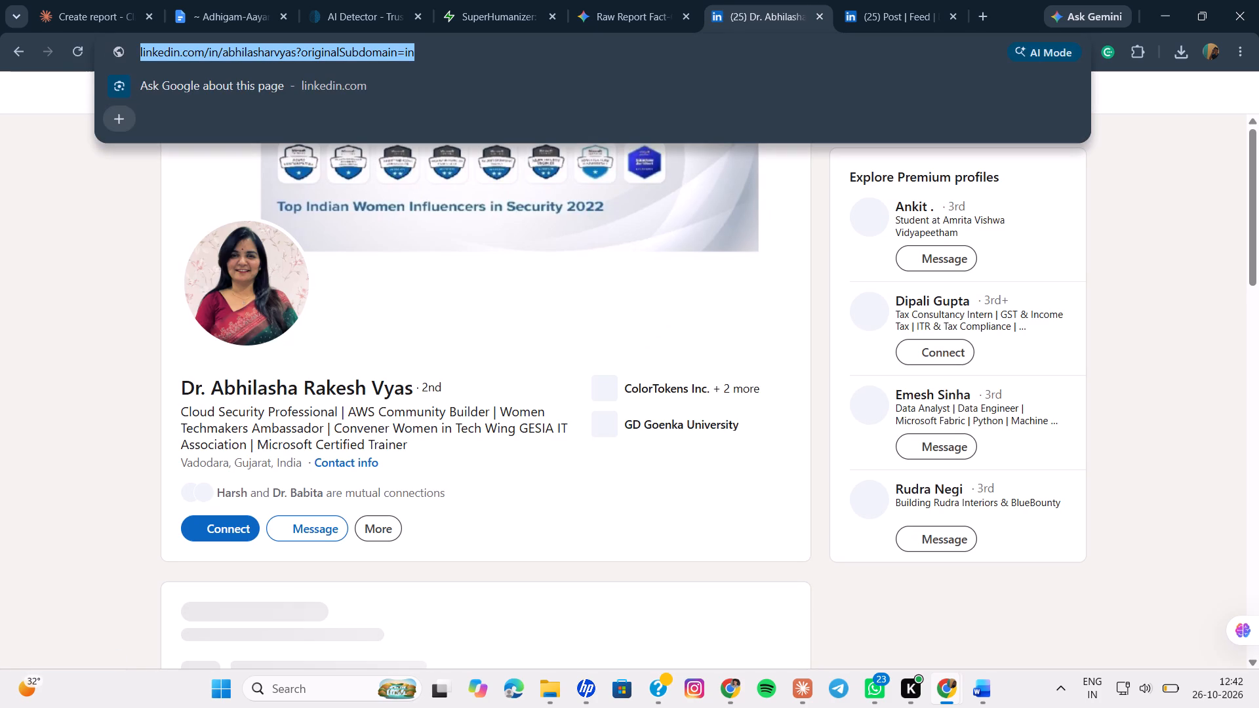
# Back in the report, link the selected name of the third panel member to the copied LinkedIn profile address.
pyautogui.click(213, 20)
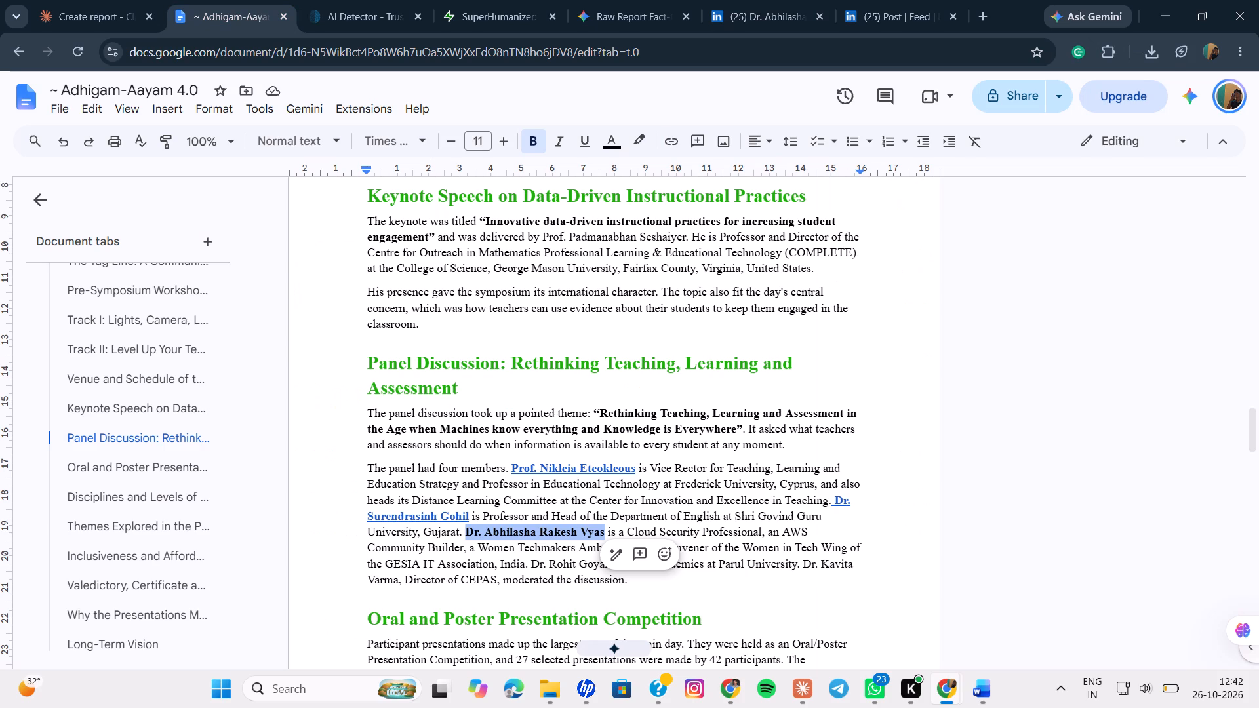
pyautogui.hotkey('ctrl', 'k')
pyautogui.hotkey('ctrl', 'v')
pyautogui.hotkey('ctrl', 'Return')
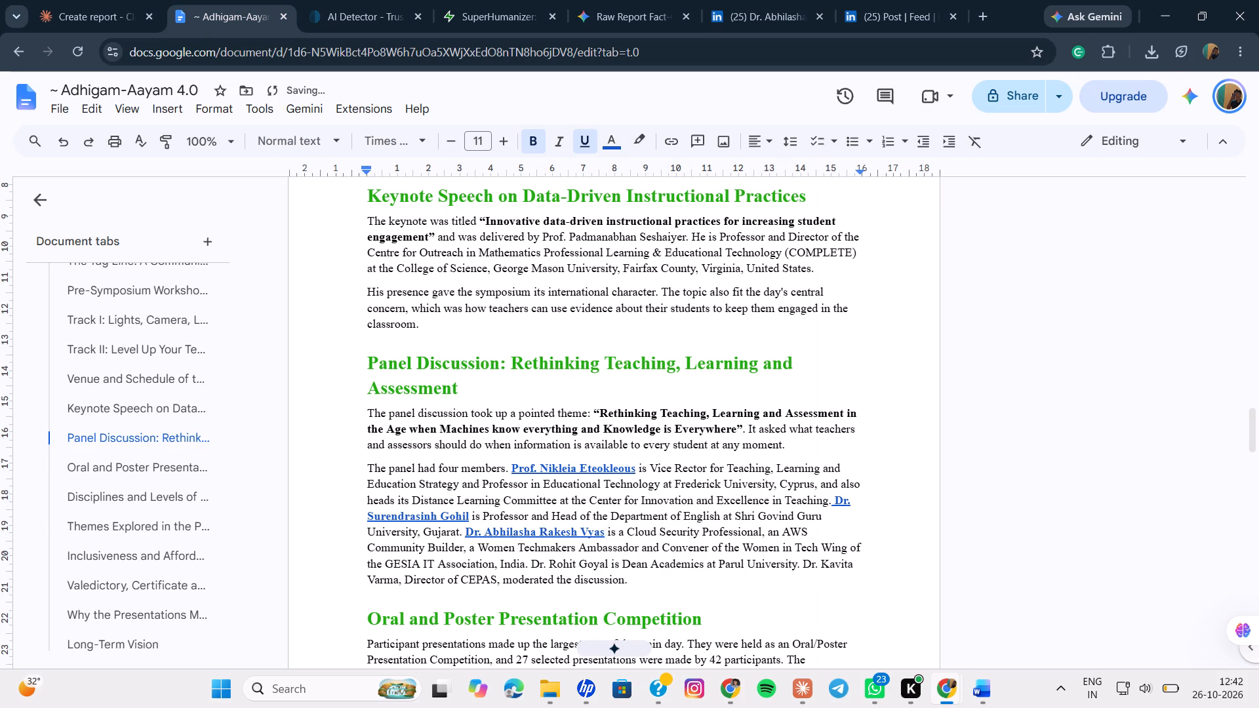
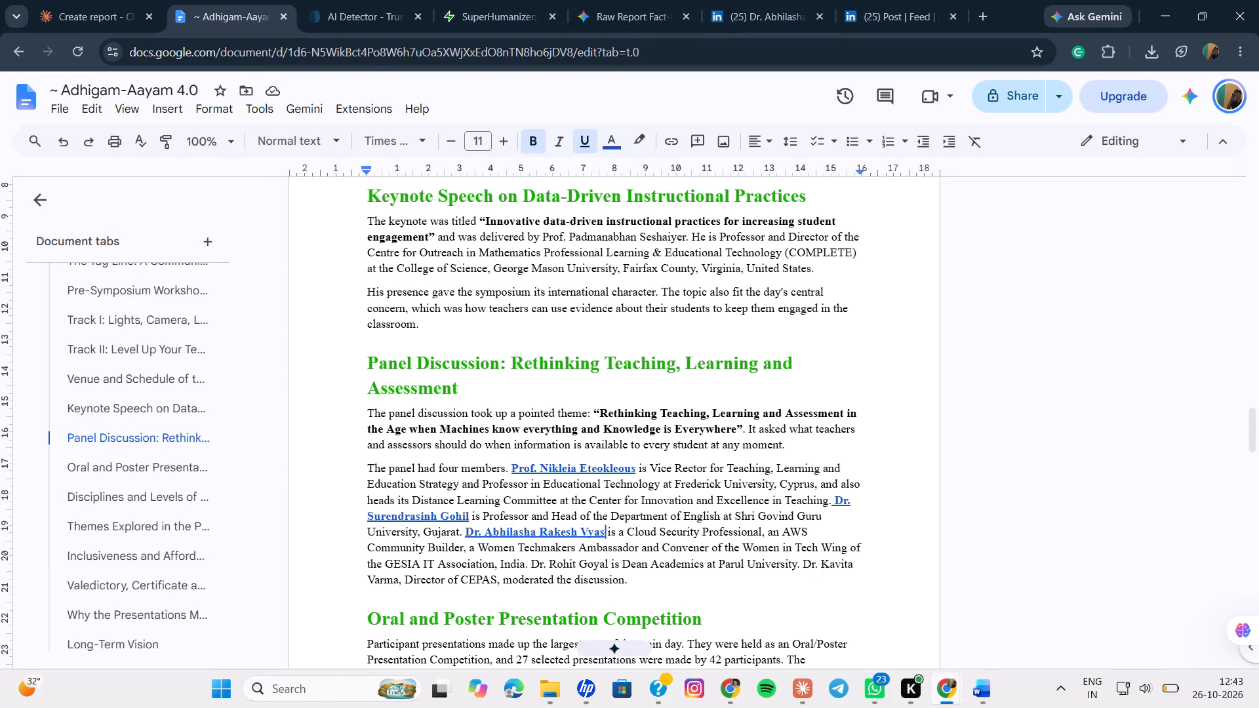
# In the Panel Discussion section, bold the name, including the "Dr." title, of the panel member who is Dean Academics at Parul University.
pyautogui.moveTo(534, 563); pyautogui.dragTo(604, 566)
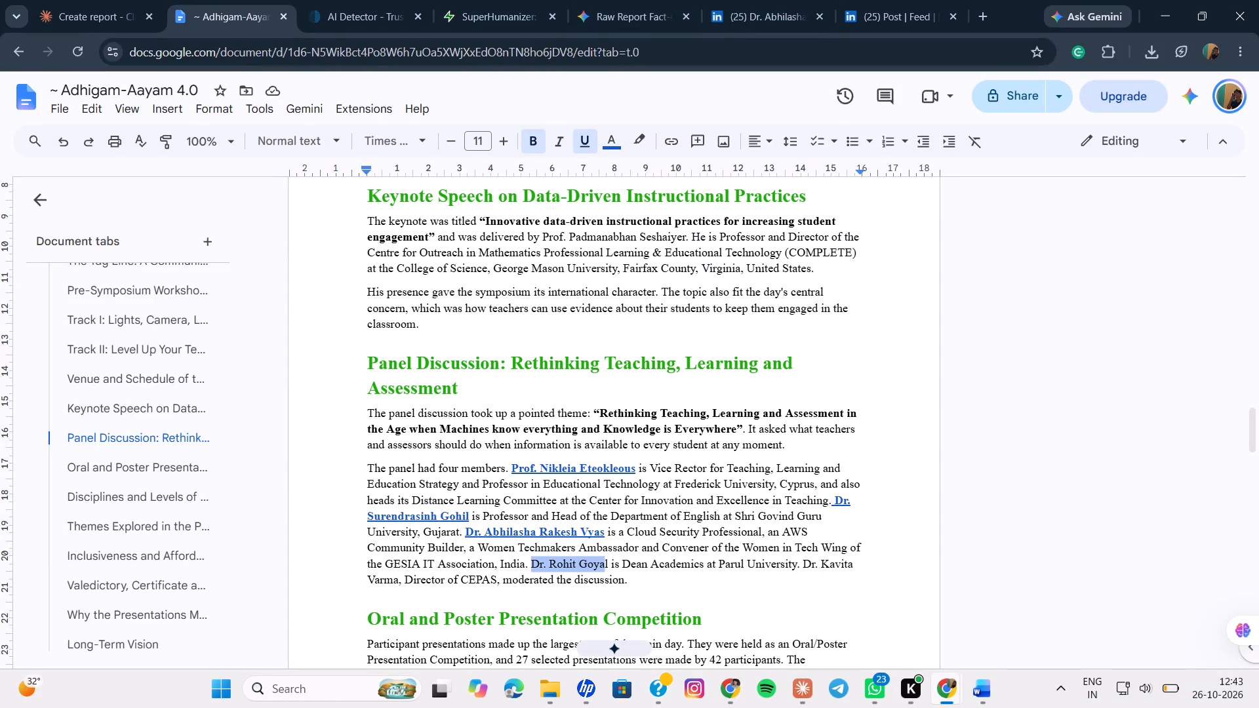
pyautogui.moveTo(604, 566); pyautogui.dragTo(607, 566)
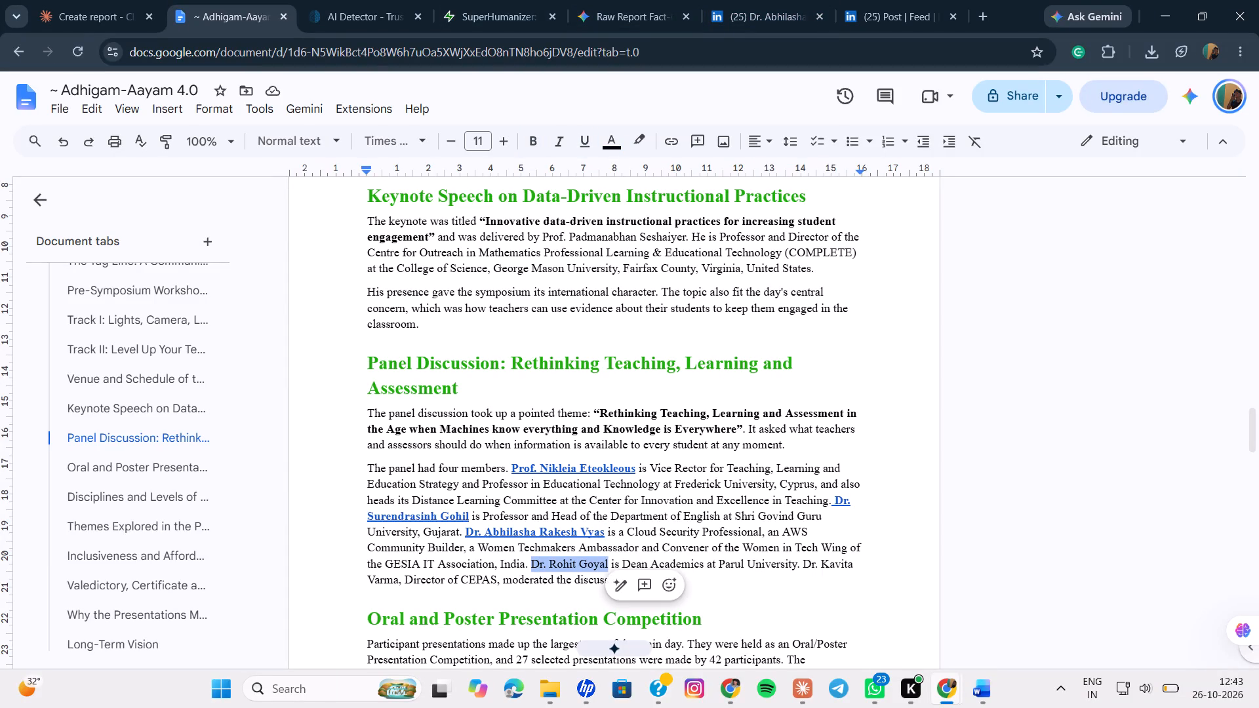
pyautogui.hotkey('ctrl', 'b')
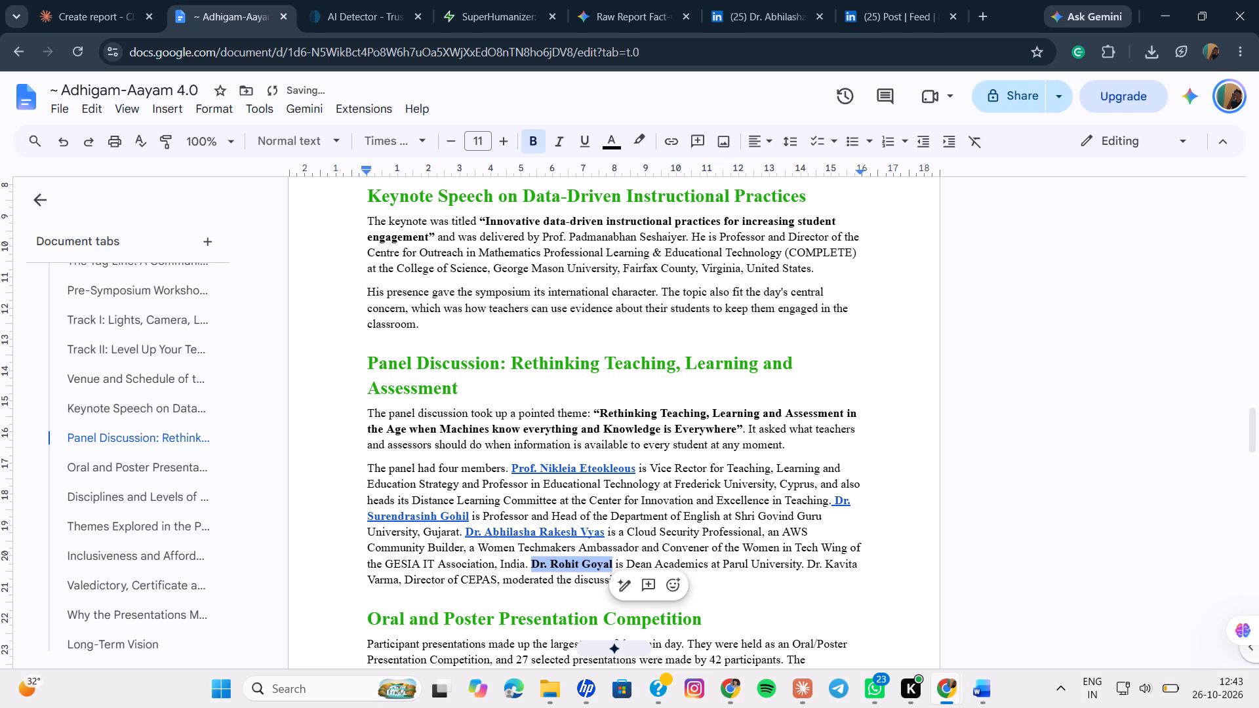
# Search Google for the Dean Academics' copied name plus "Parul University" and open the matching LinkedIn profile, replacing the previous panel member's profile page.
pyautogui.hotkey('ctrl', 'c')
pyautogui.hotkey('ctrl', 'c')
pyautogui.hotkey('ctrl', 'c')
pyautogui.hotkey('ctrl', 'c')
pyautogui.click(763, 3)
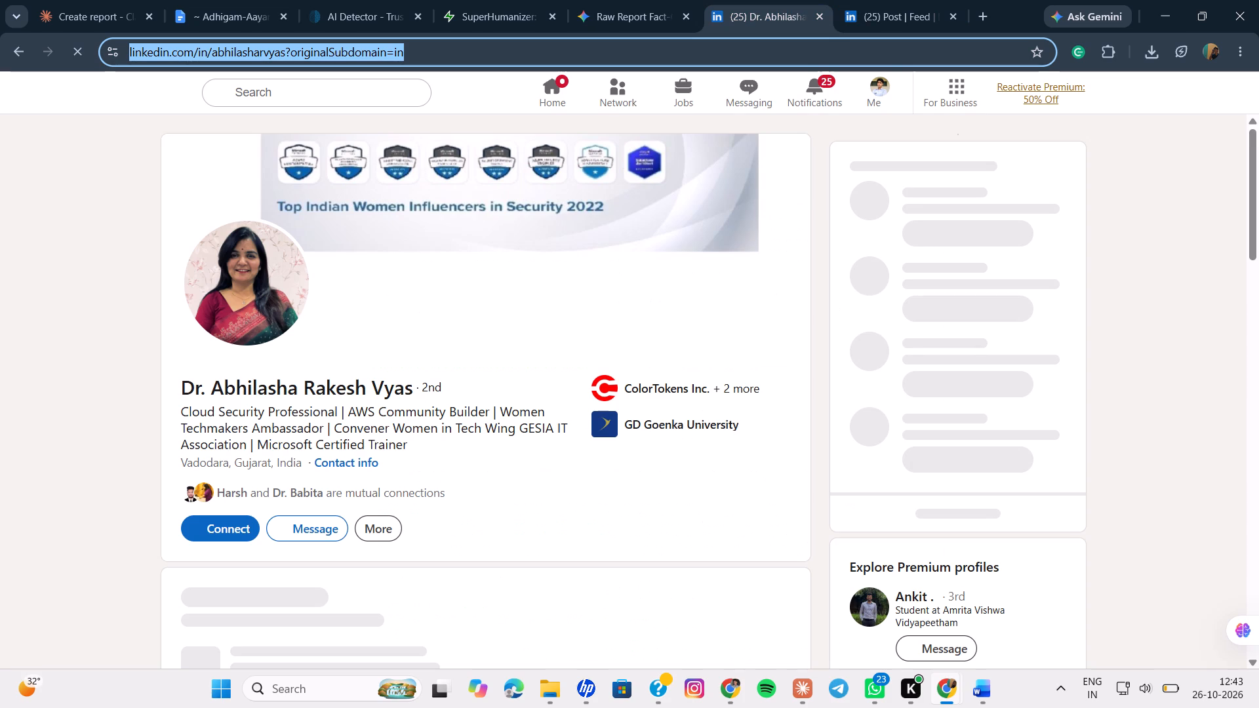
pyautogui.hotkey('ctrl', 'v')
pyautogui.press('Return')
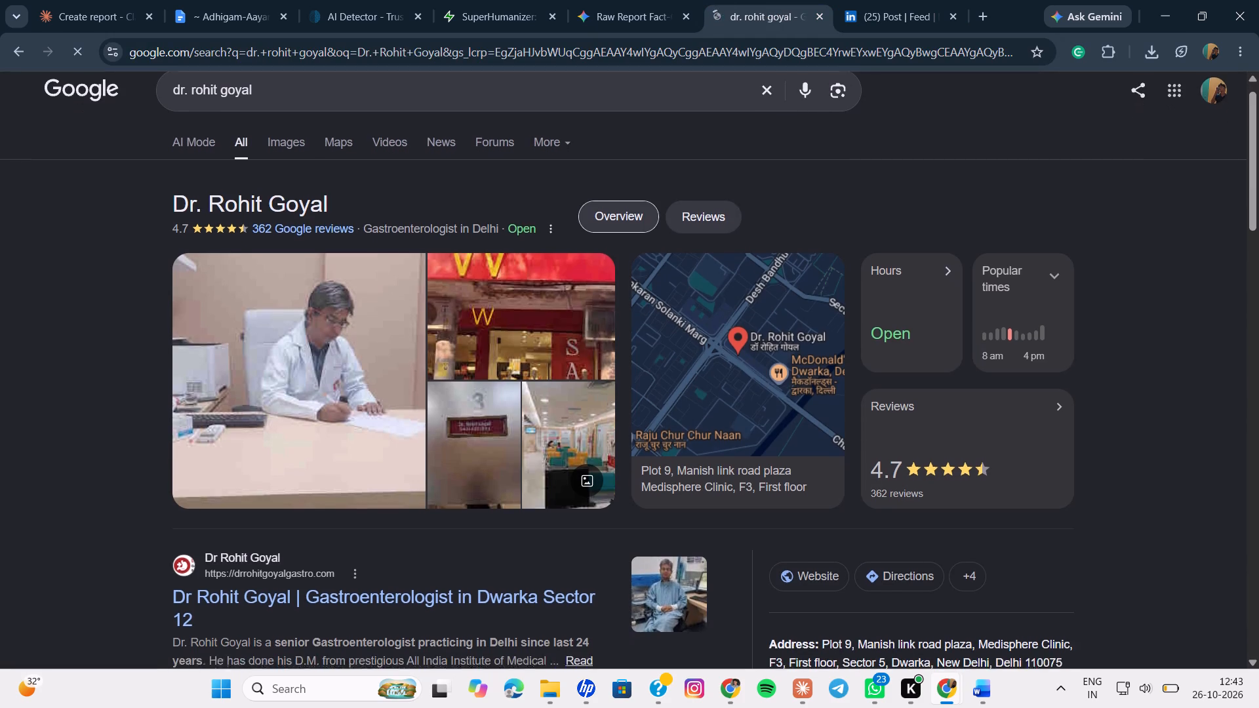
pyautogui.click(276, 109)
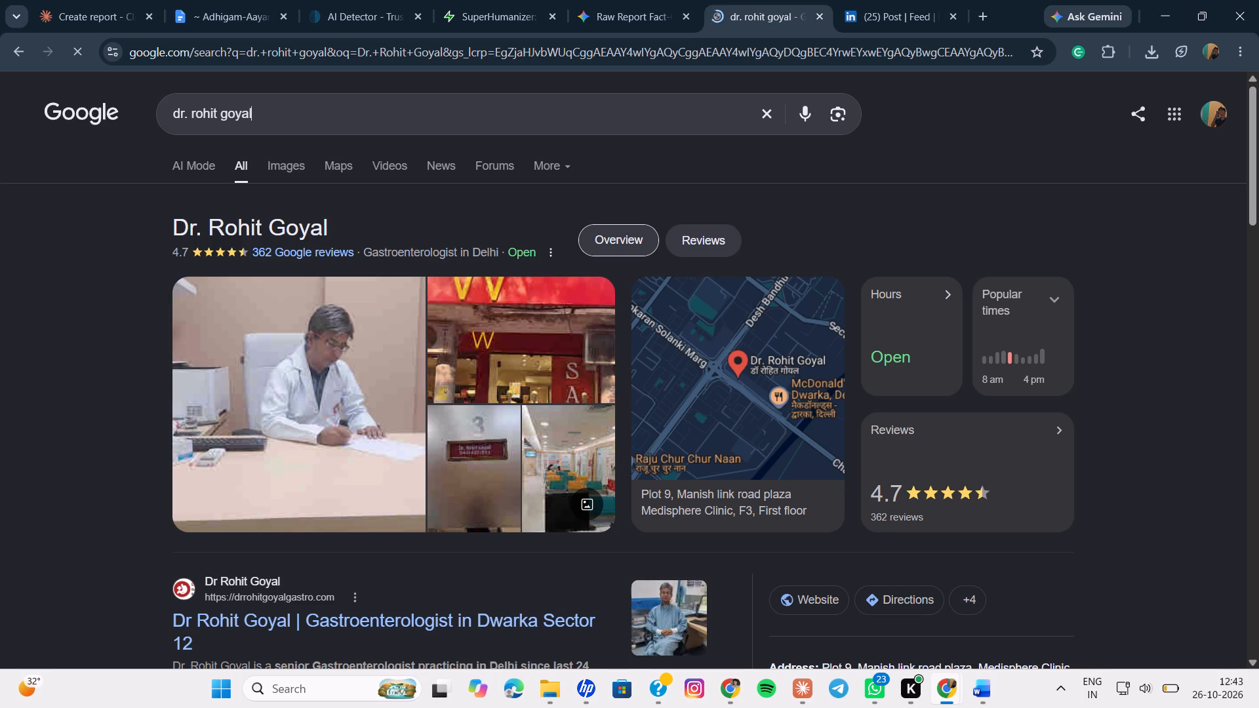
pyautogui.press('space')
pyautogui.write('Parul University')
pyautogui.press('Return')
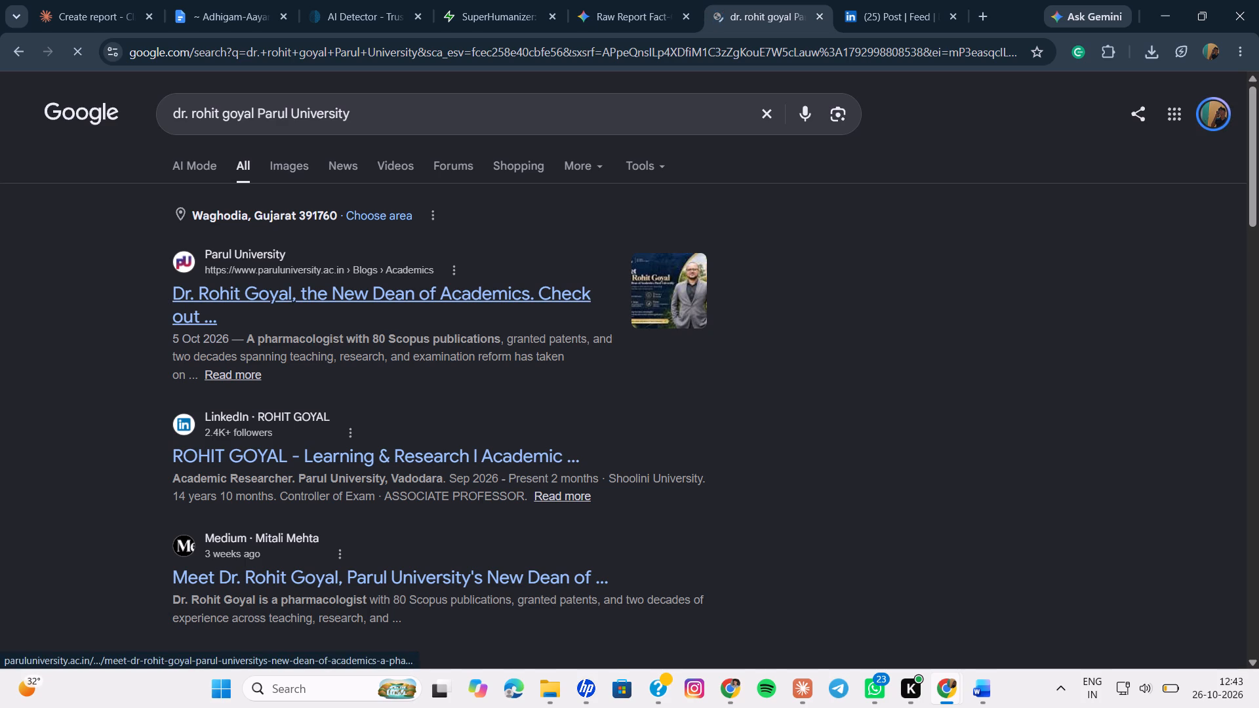
pyautogui.click(290, 455)
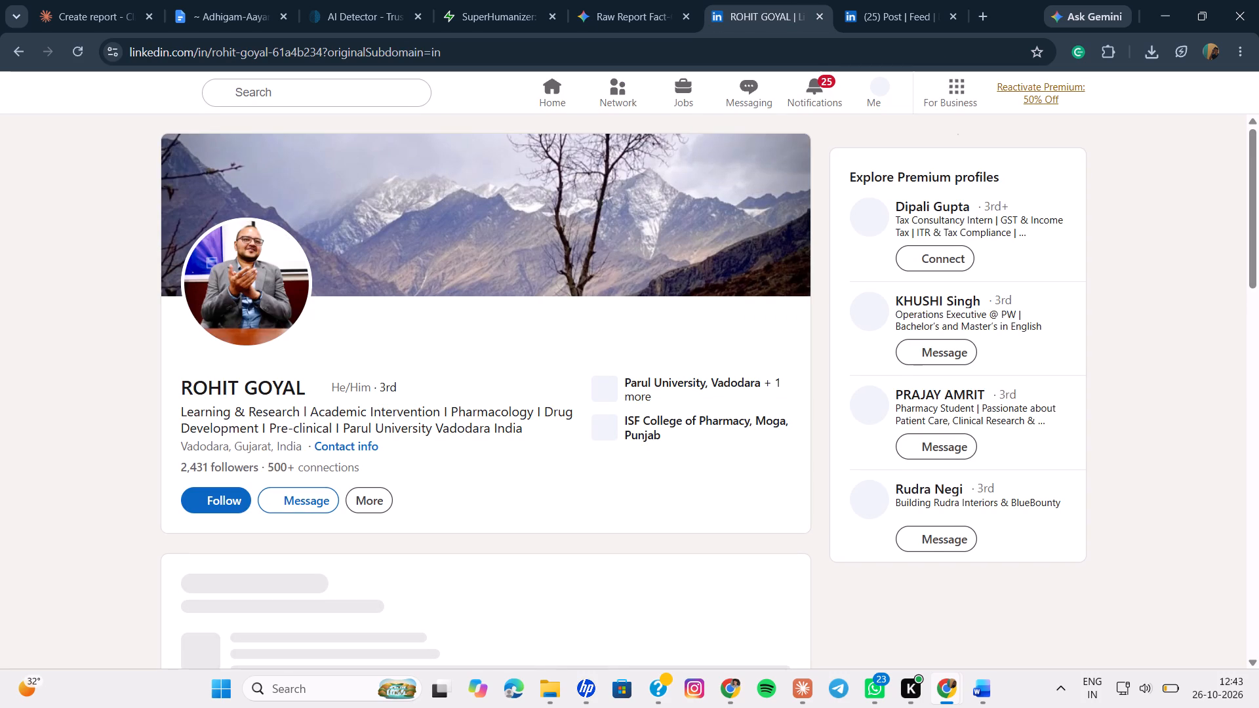
# Look through the About, Featured and Activity sections of the LinkedIn profile of the panel member from Parul University.
pyautogui.scroll(-4, 409, 423)
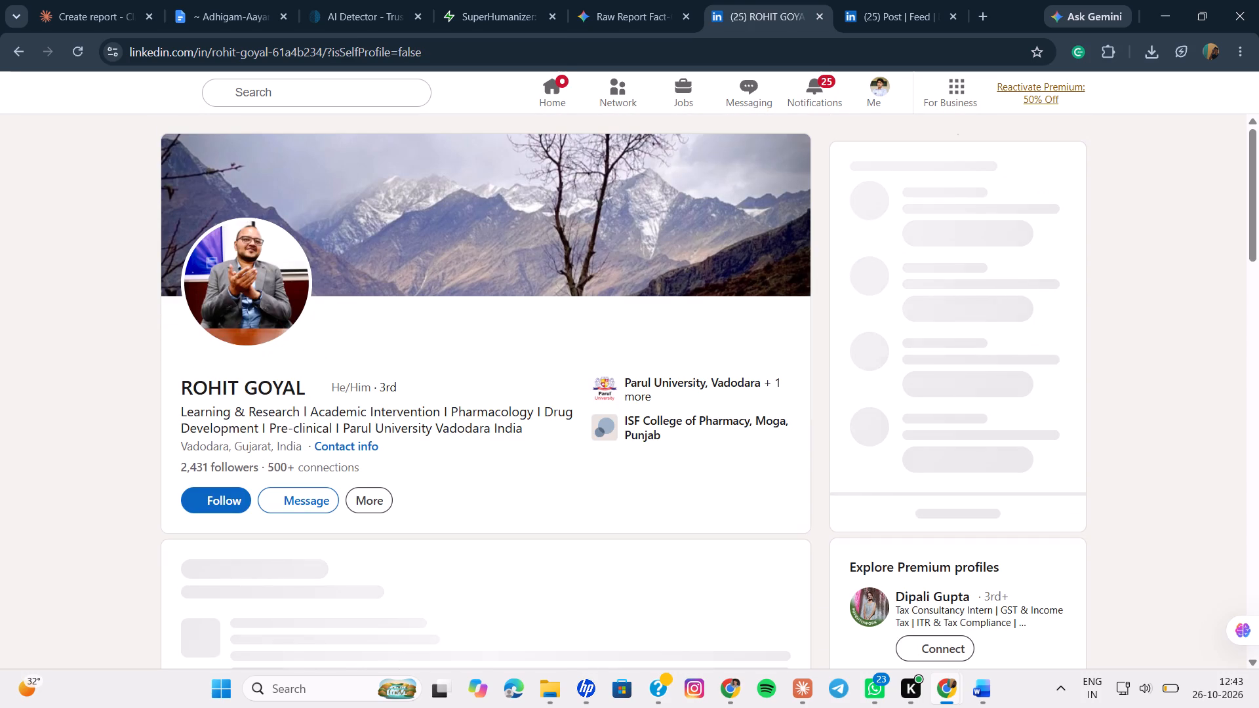
pyautogui.click(195, 26)
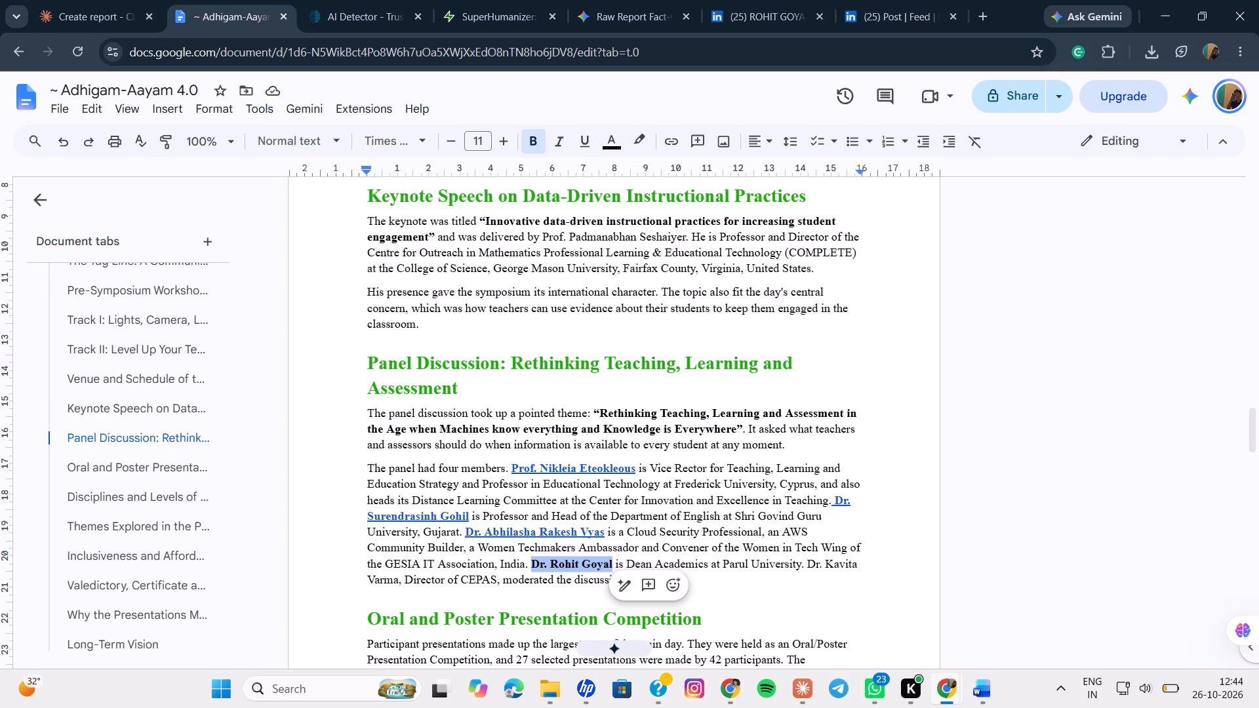
pyautogui.click(876, 14)
pyautogui.click(753, 5)
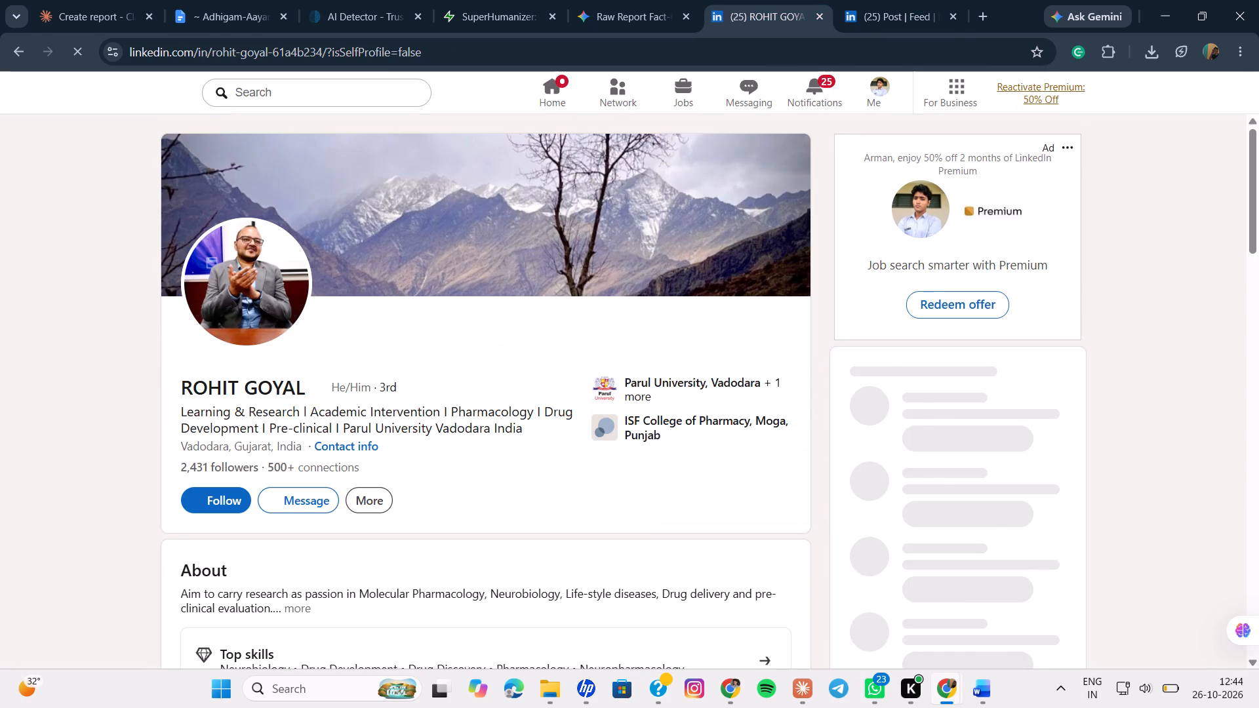
pyautogui.scroll(-6, 568, 286)
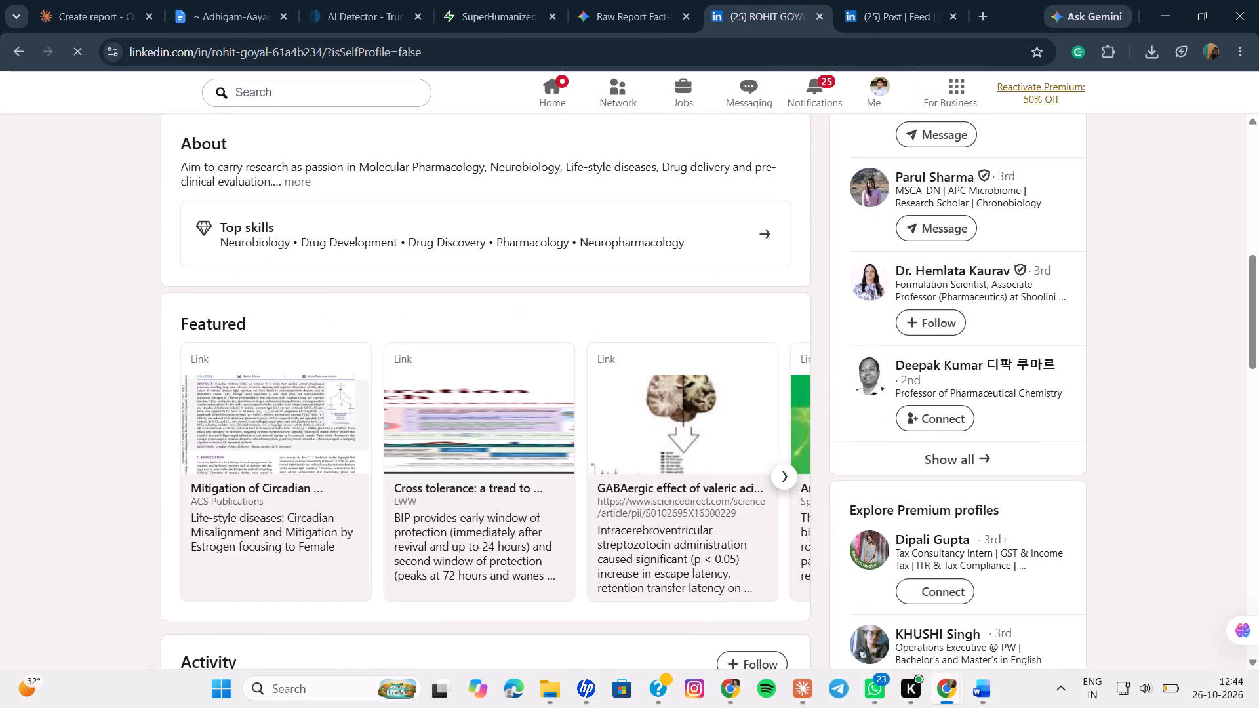
pyautogui.scroll(-1, 568, 286)
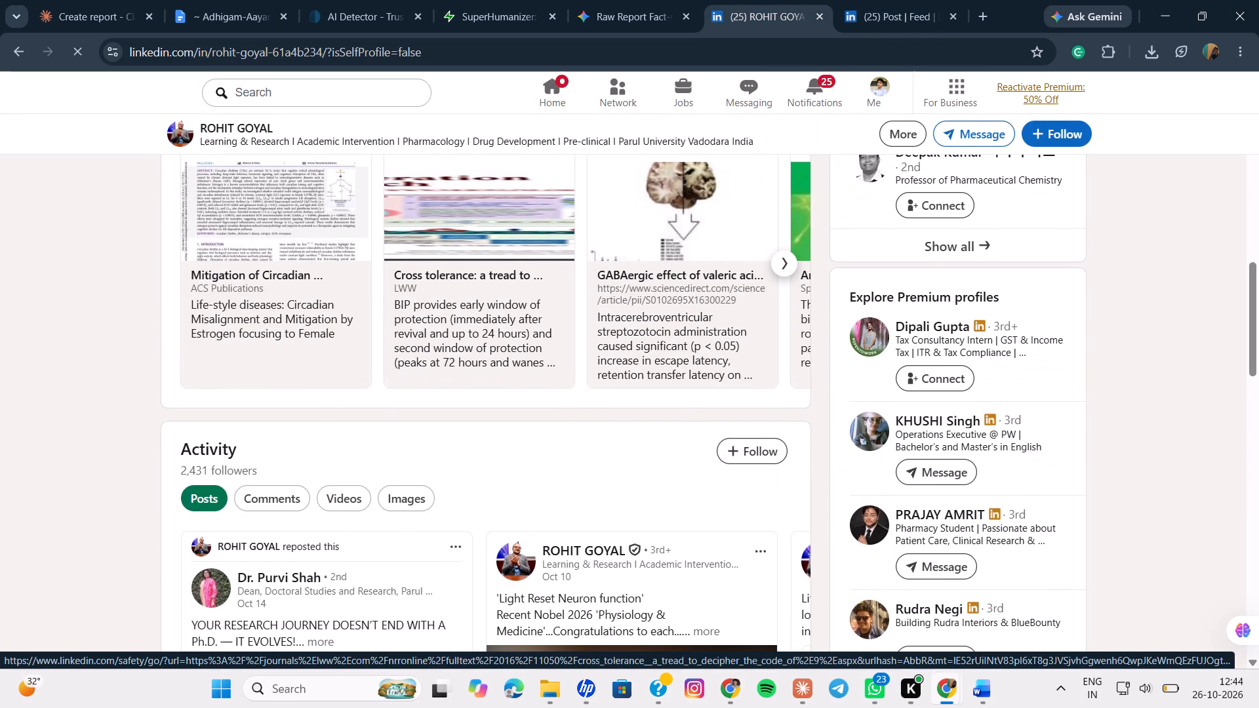
pyautogui.scroll(-2, 568, 286)
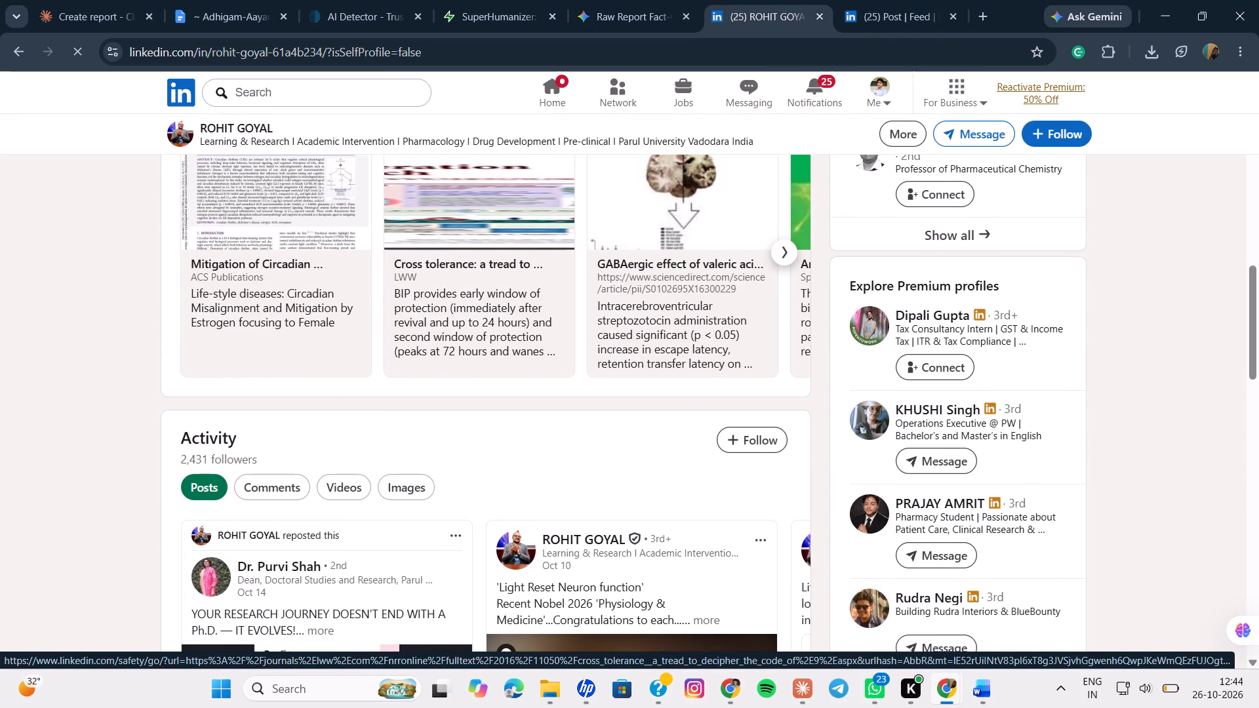
pyautogui.scroll(-1, 568, 286)
pyautogui.scroll(14, 352, 355)
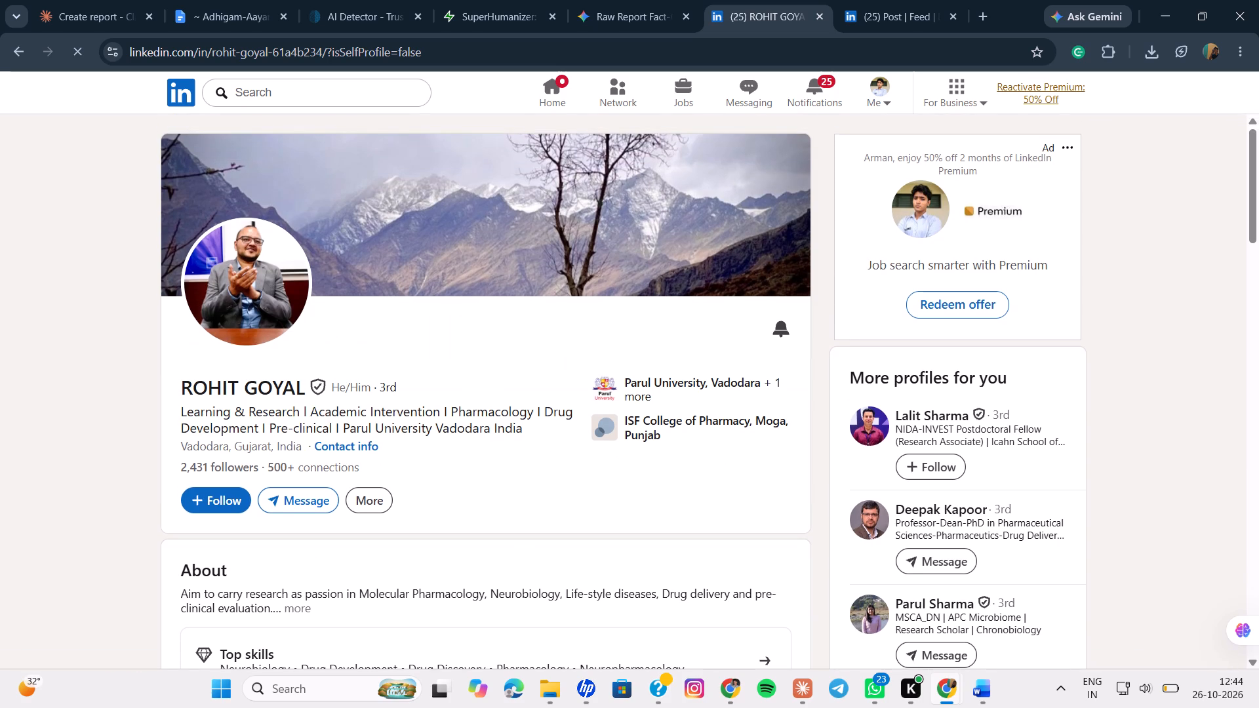
# Search the web for the name of the panel member who is Dean Academics at Parul University.
pyautogui.click(250, 49)
pyautogui.hotkey('ctrl', 'v')
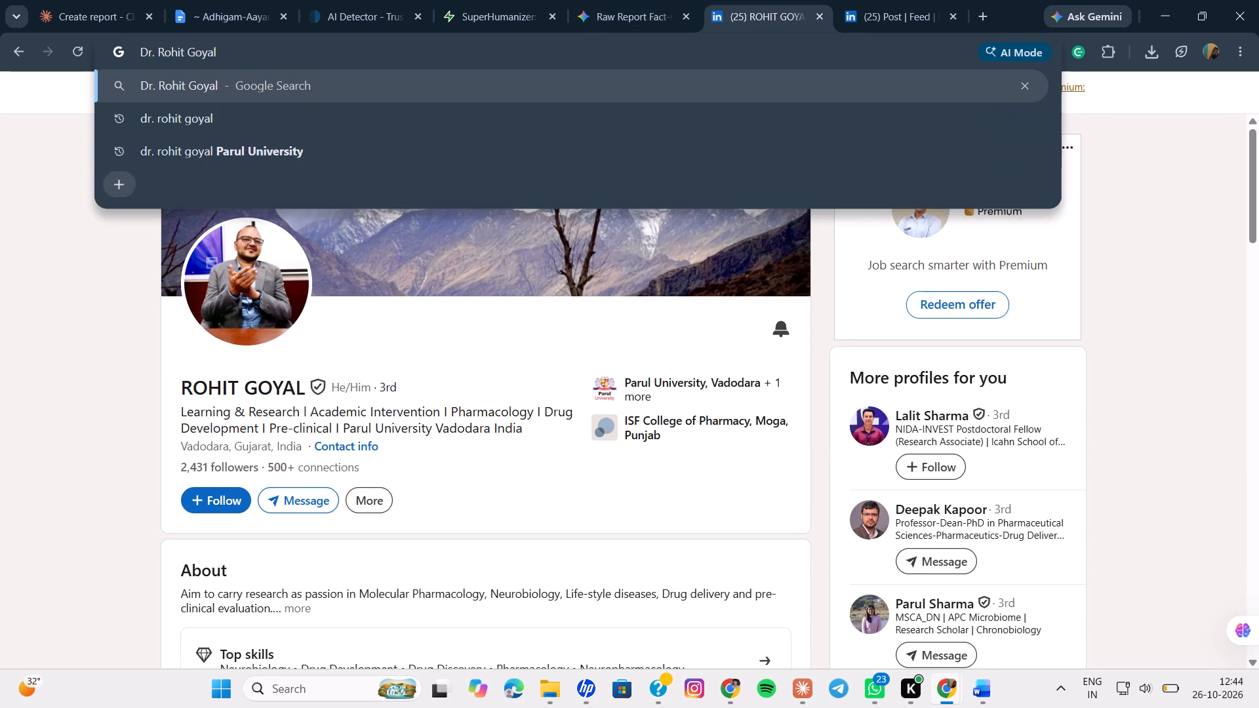
pyautogui.press('space')
pyautogui.click(233, 125)
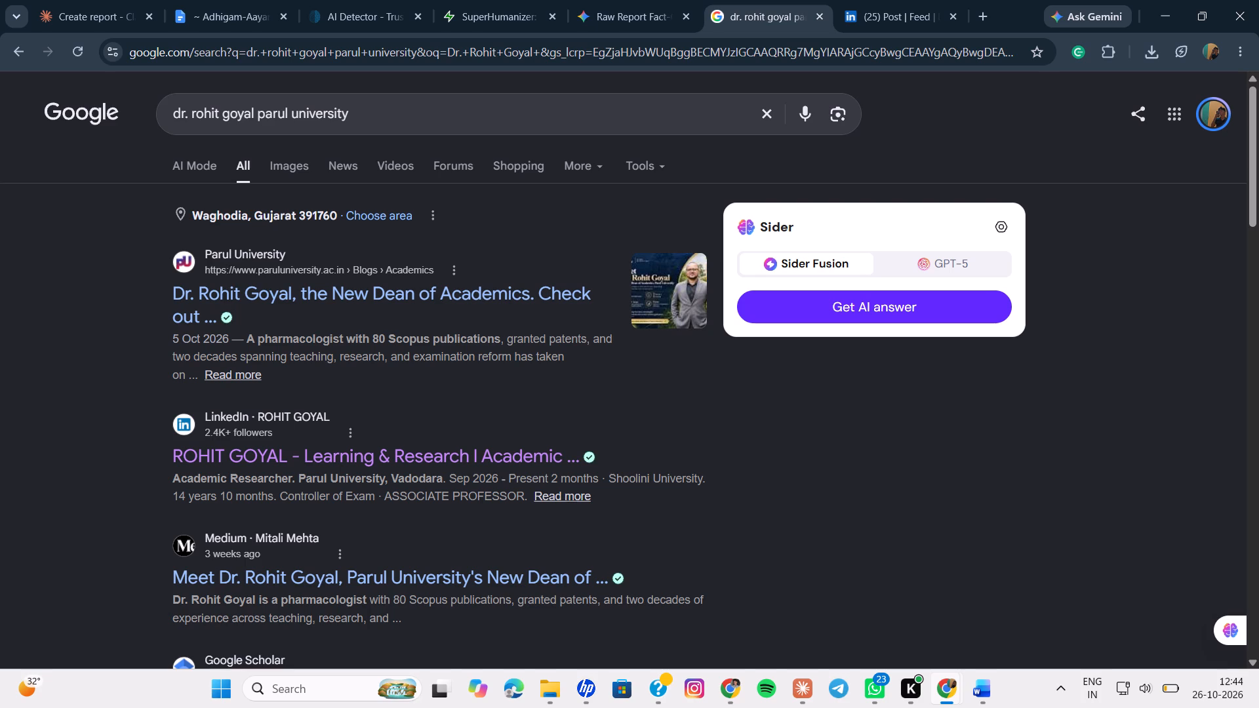
# Open the Parul University blog article on its new Dean of Academics and look through its profile graphic and introduction.
pyautogui.click(280, 297)
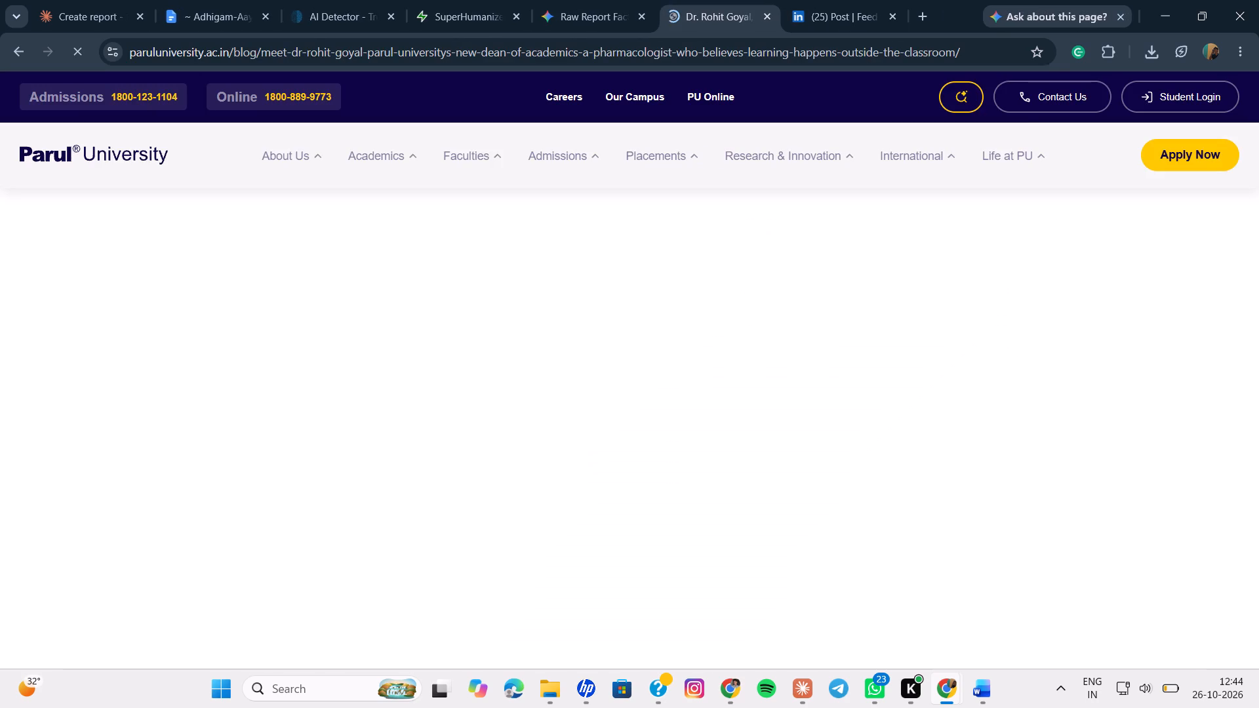
pyautogui.scroll(-2, 342, 399)
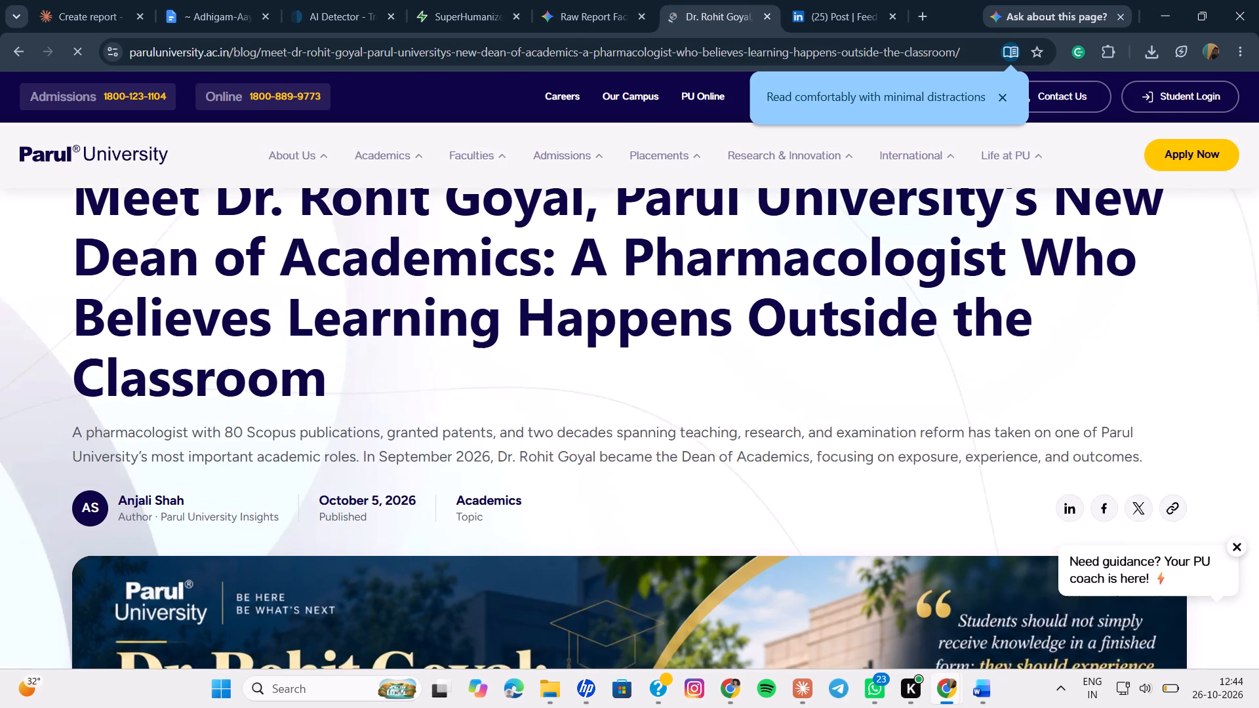
pyautogui.scroll(-3, 342, 399)
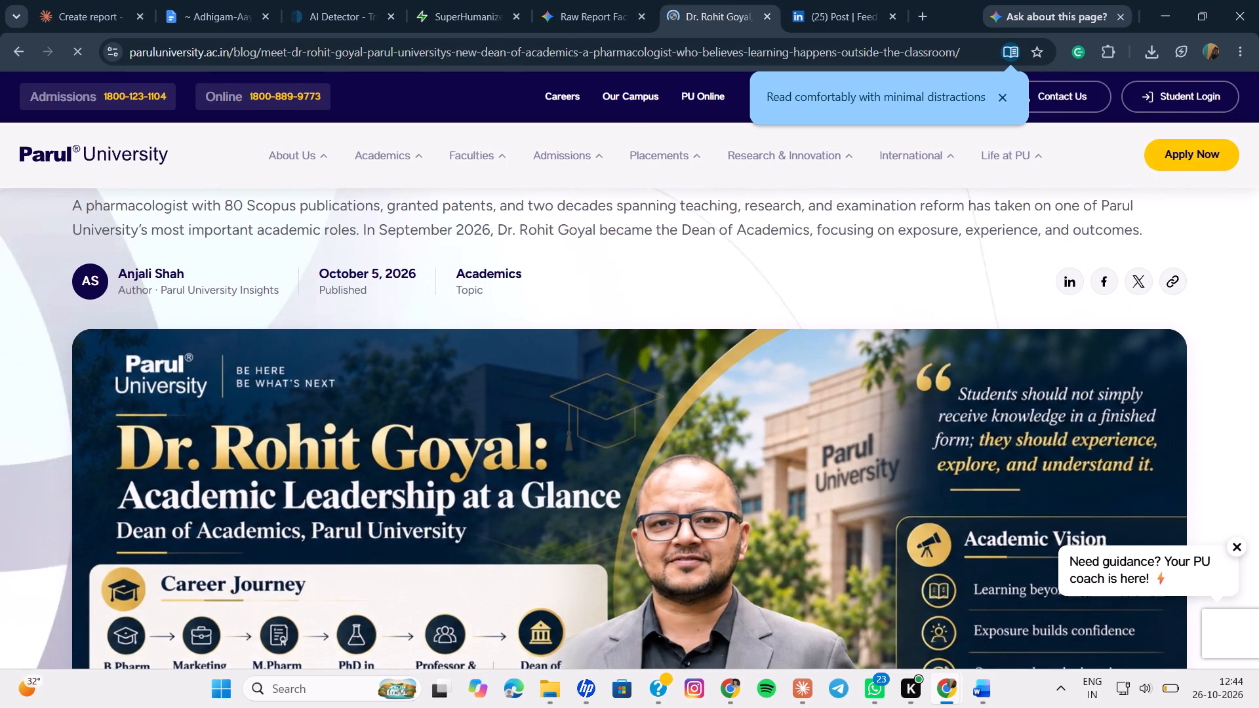
pyautogui.scroll(-3, 359, 438)
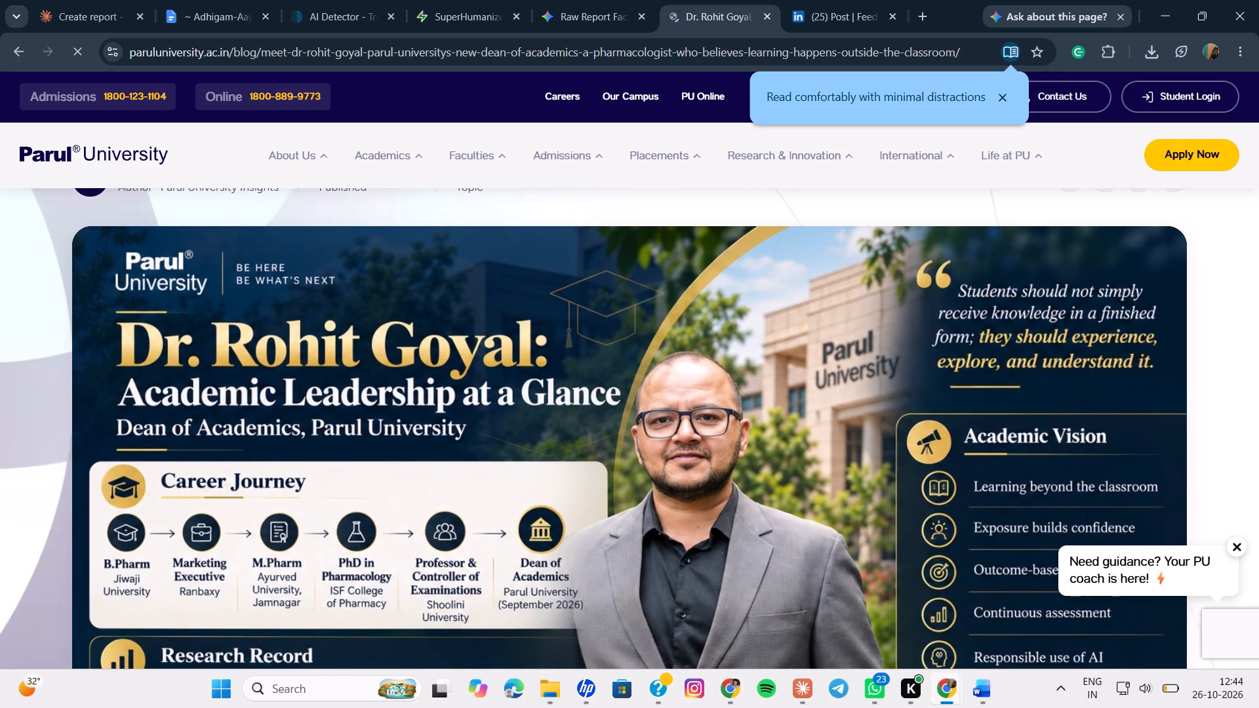
pyautogui.scroll(-2, 359, 438)
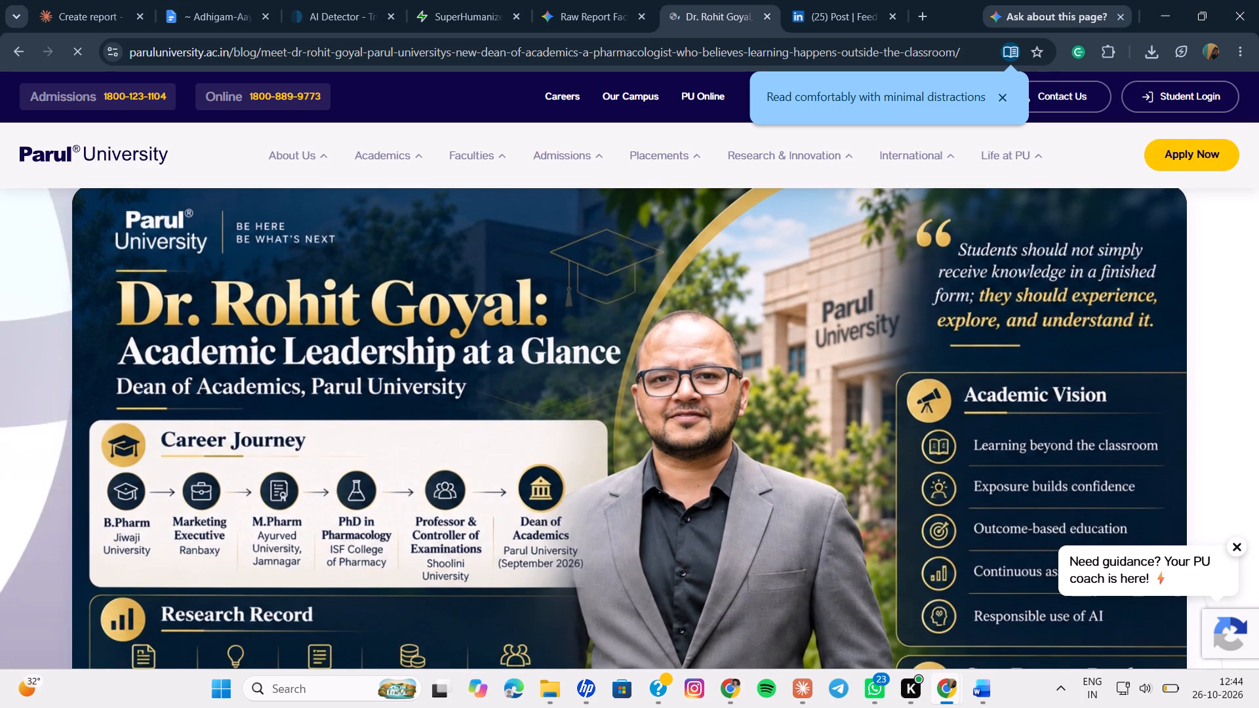
pyautogui.scroll(-1, 359, 438)
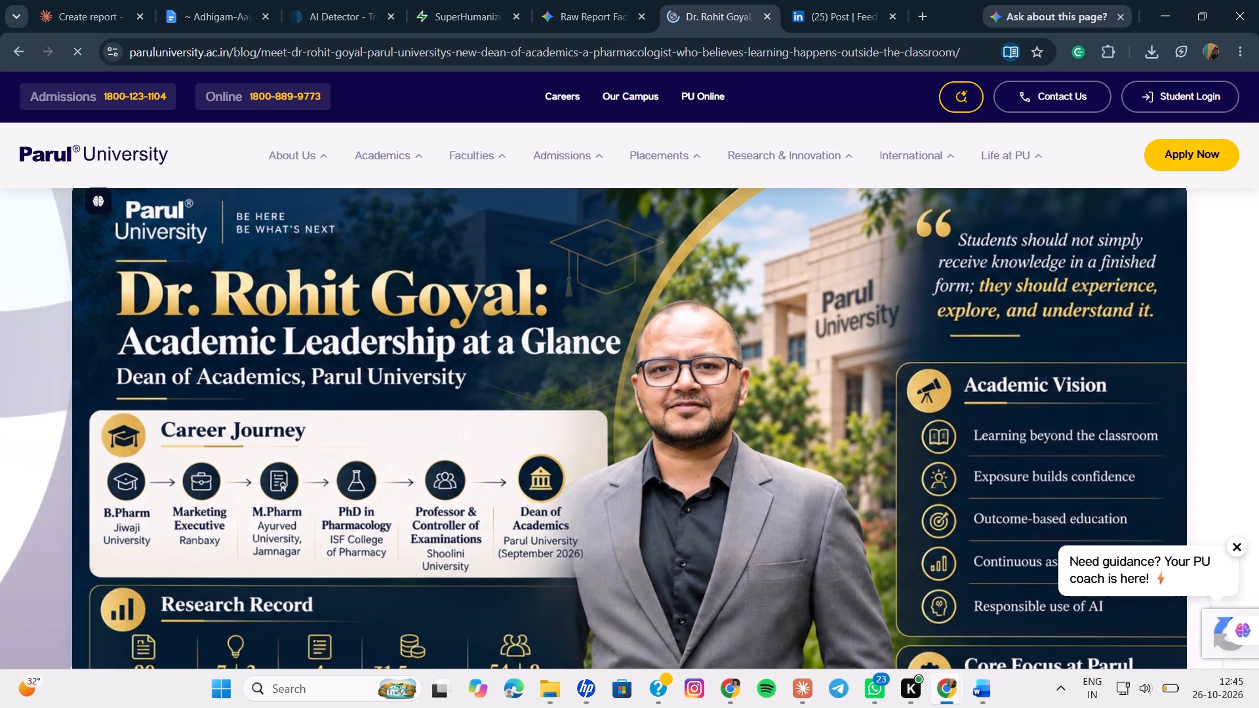
pyautogui.scroll(-4, 388, 484)
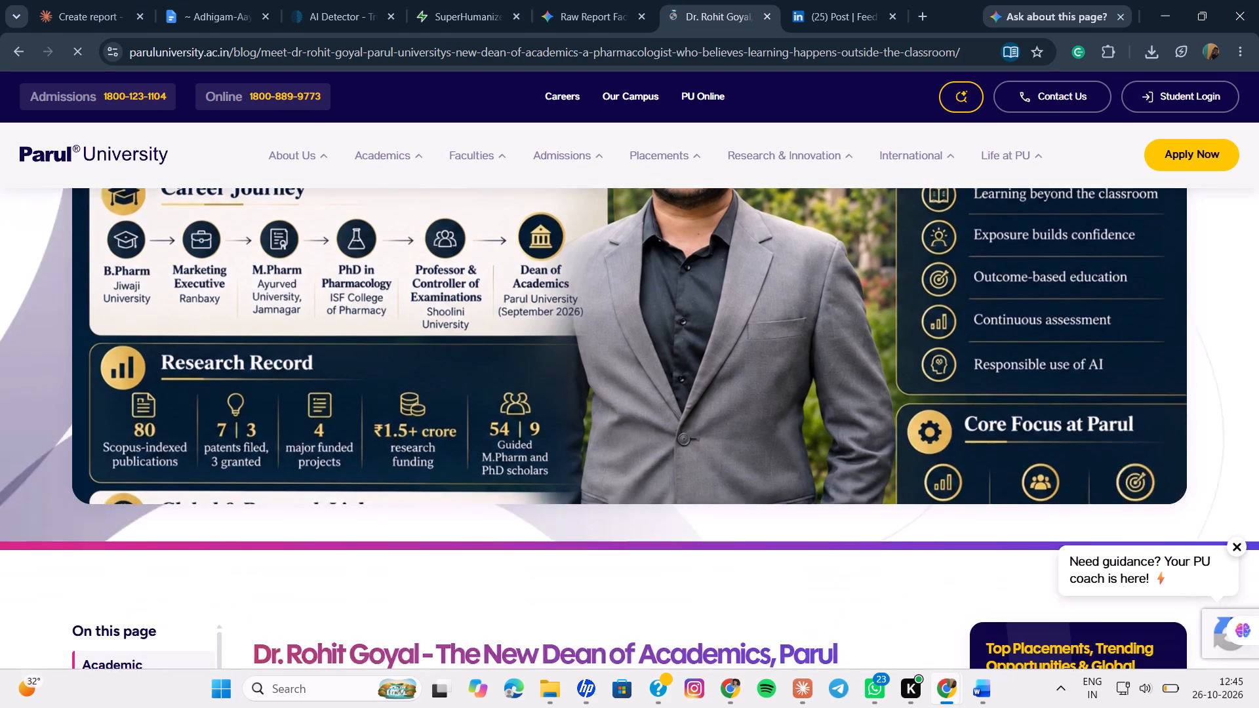
pyautogui.scroll(-3, 388, 484)
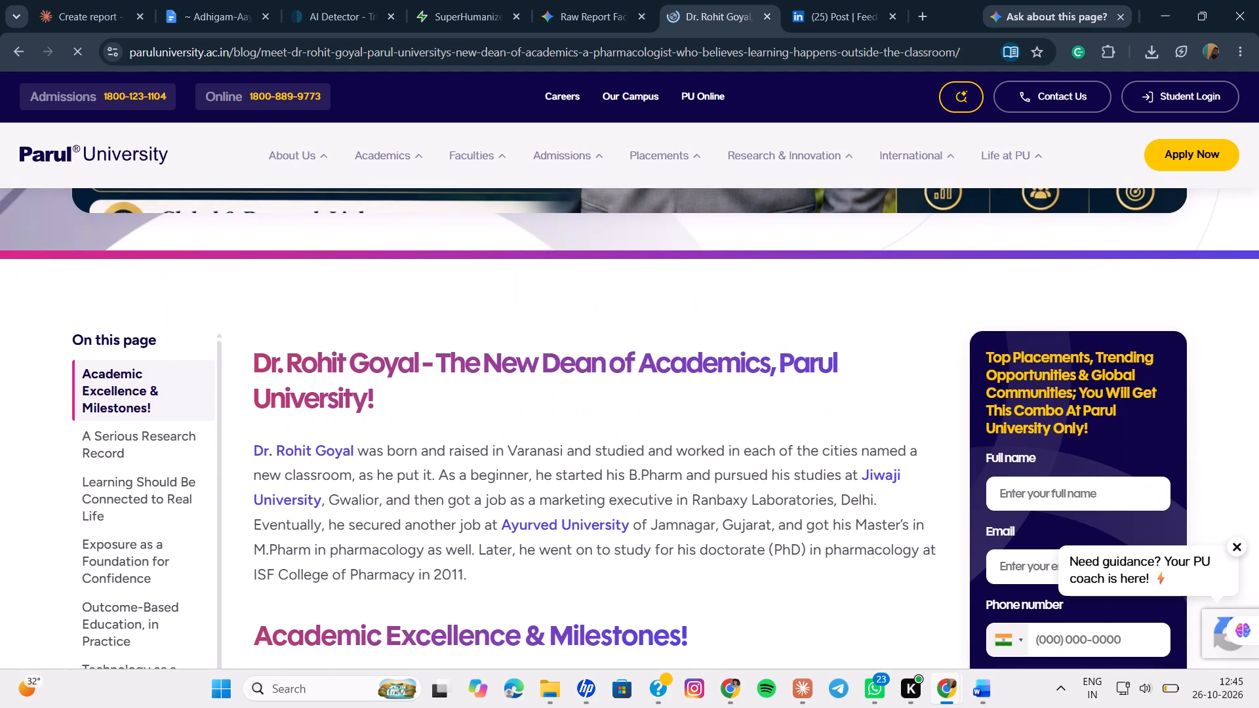
# Copy the address of the dean's LinkedIn profile linked in the article and link the Parul University panel member's name in the report to it.
pyautogui.click(322, 451)
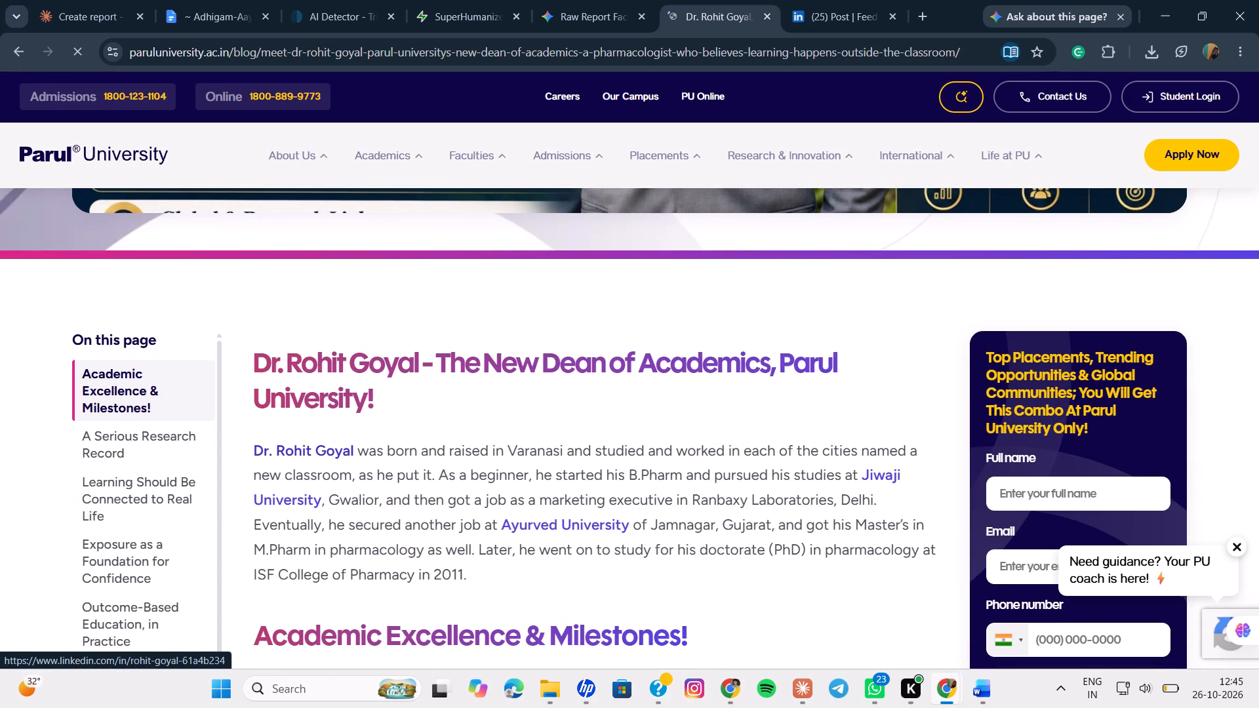
pyautogui.click(303, 453)
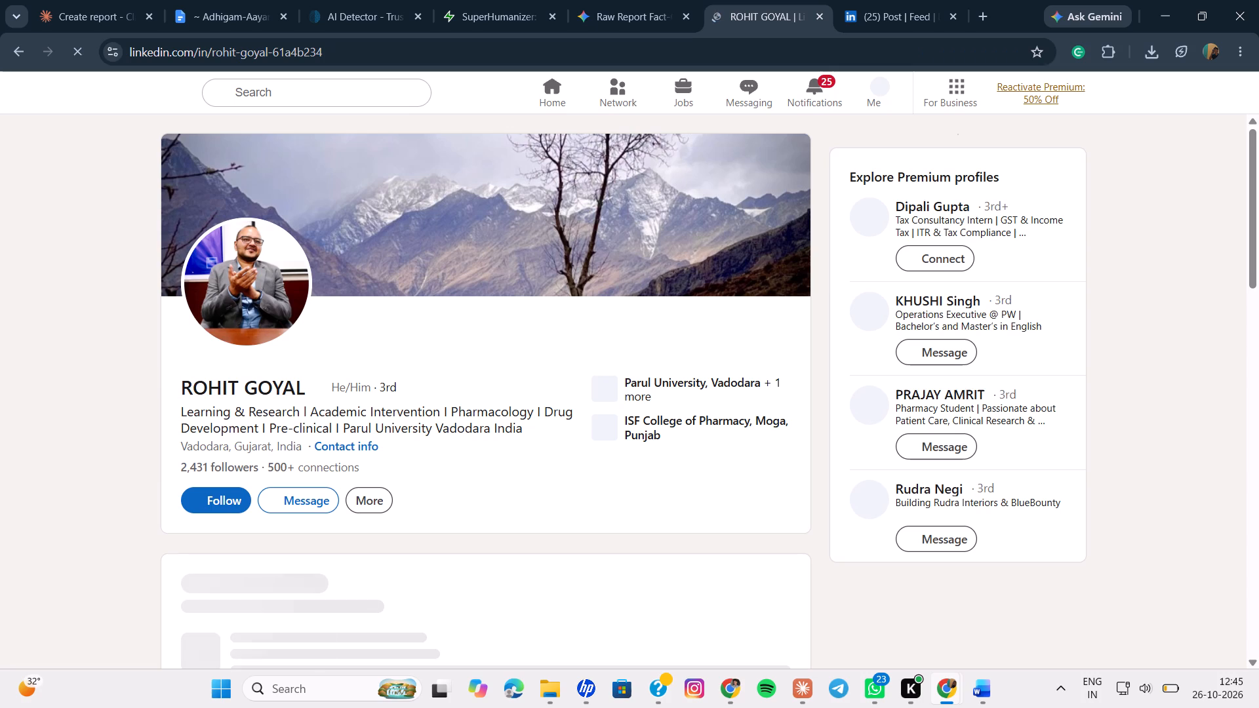
pyautogui.click(164, 56)
pyautogui.hotkey('ctrl', 'c')
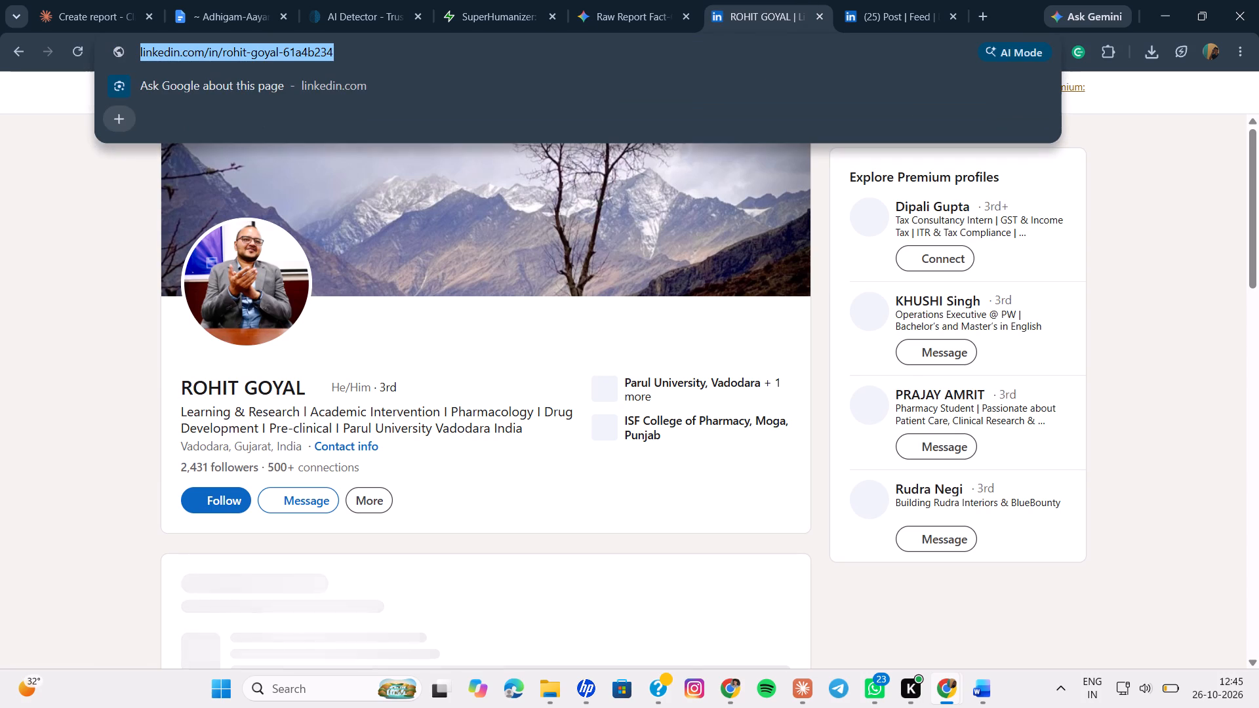
pyautogui.click(226, 18)
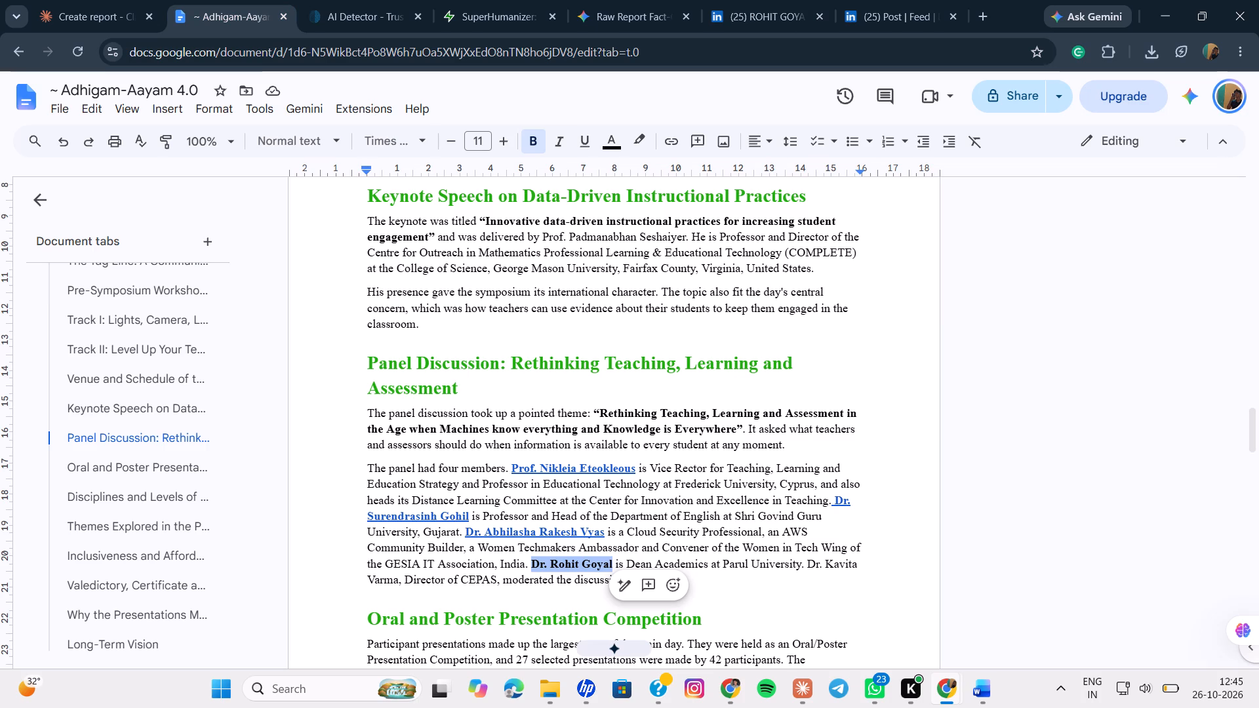
pyautogui.hotkey('ctrl', 'k')
pyautogui.hotkey('ctrl', 'v')
pyautogui.hotkey('ctrl', 'Return')
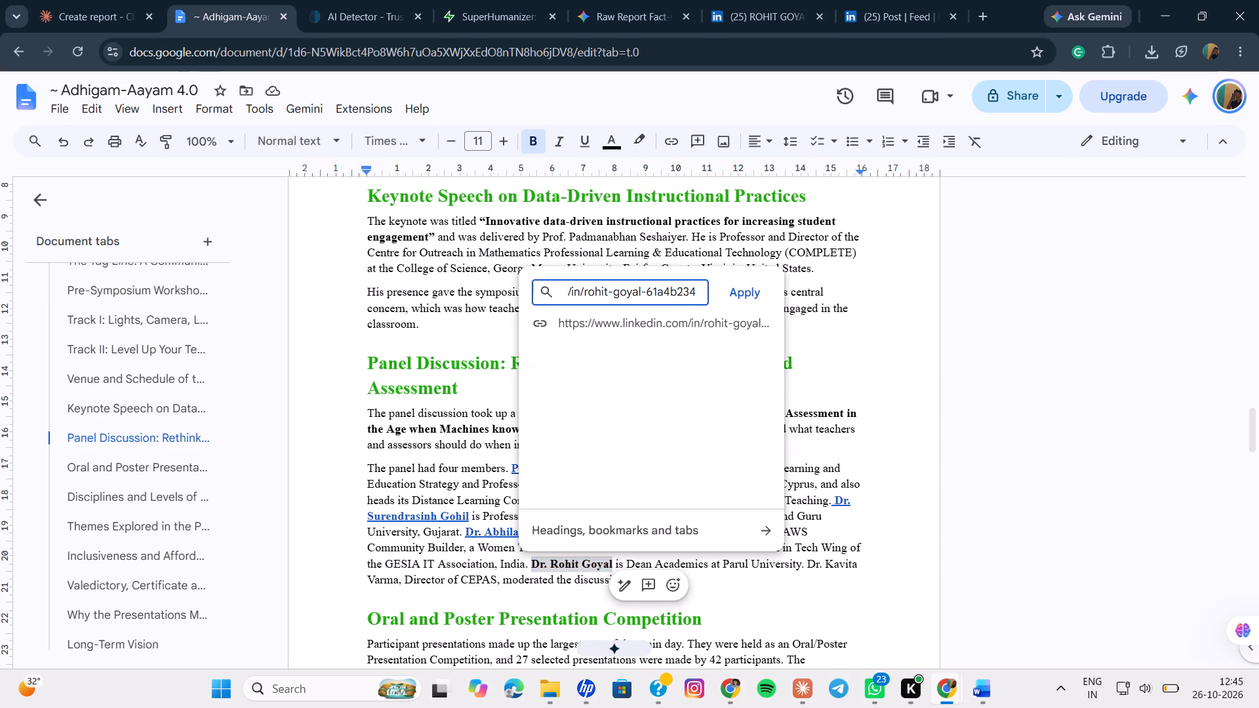
# In the report's Panel Discussion section, link the Parul University Dean Academics' bold name to the copied LinkedIn profile address.
pyautogui.press('Return')
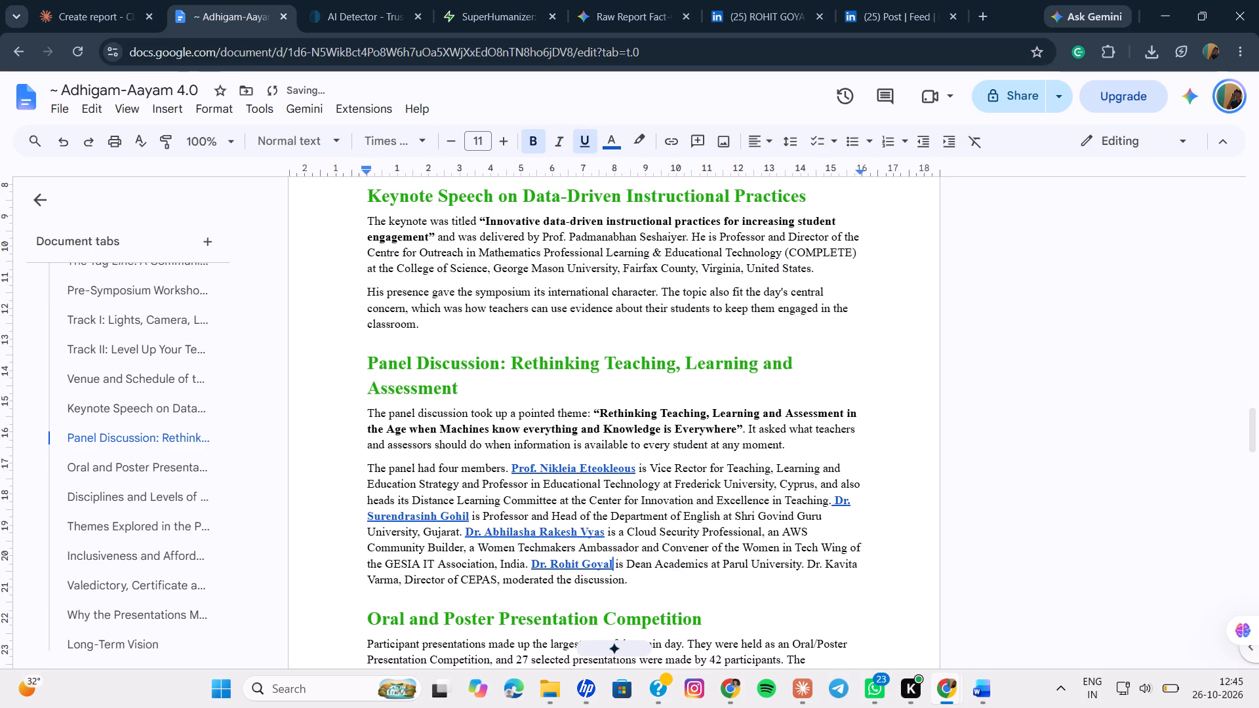
# Read through the rest of the report, from the Panel Discussion section to the closing Long-Term Vision section.
pyautogui.click(472, 577)
pyautogui.scroll(-3, 472, 577)
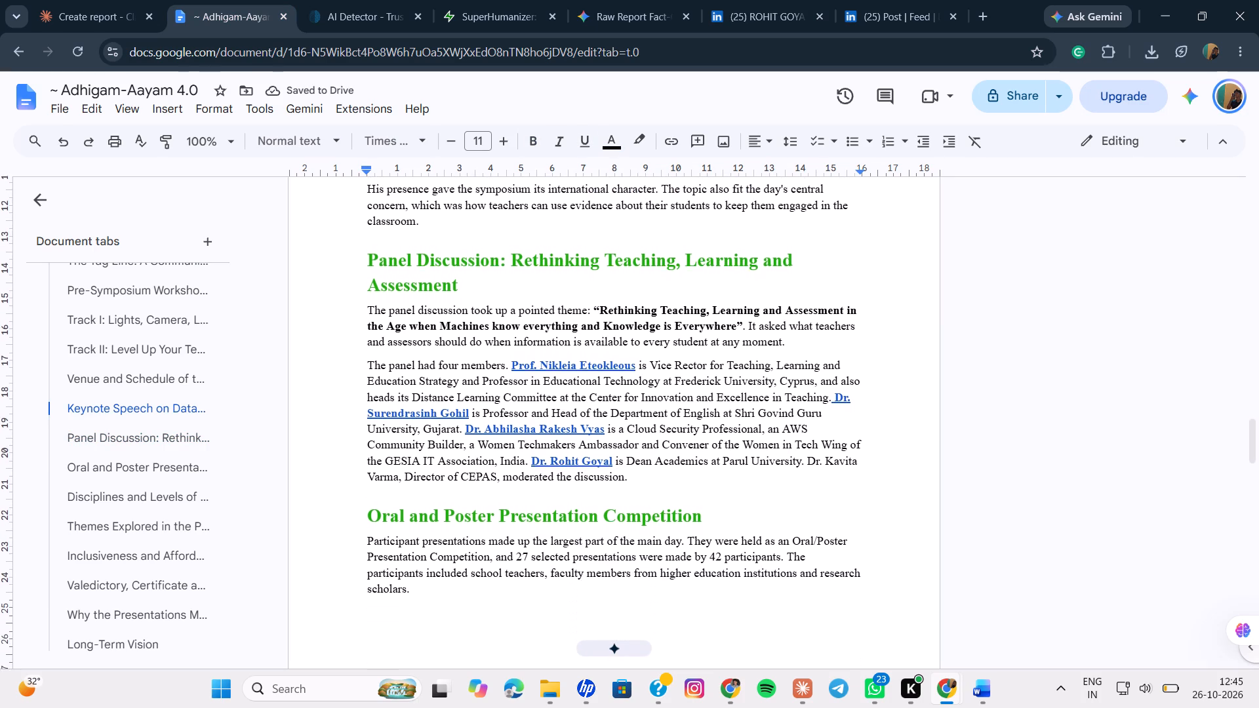
pyautogui.scroll(-1, 472, 577)
pyautogui.click(631, 559)
pyautogui.scroll(-1, 631, 559)
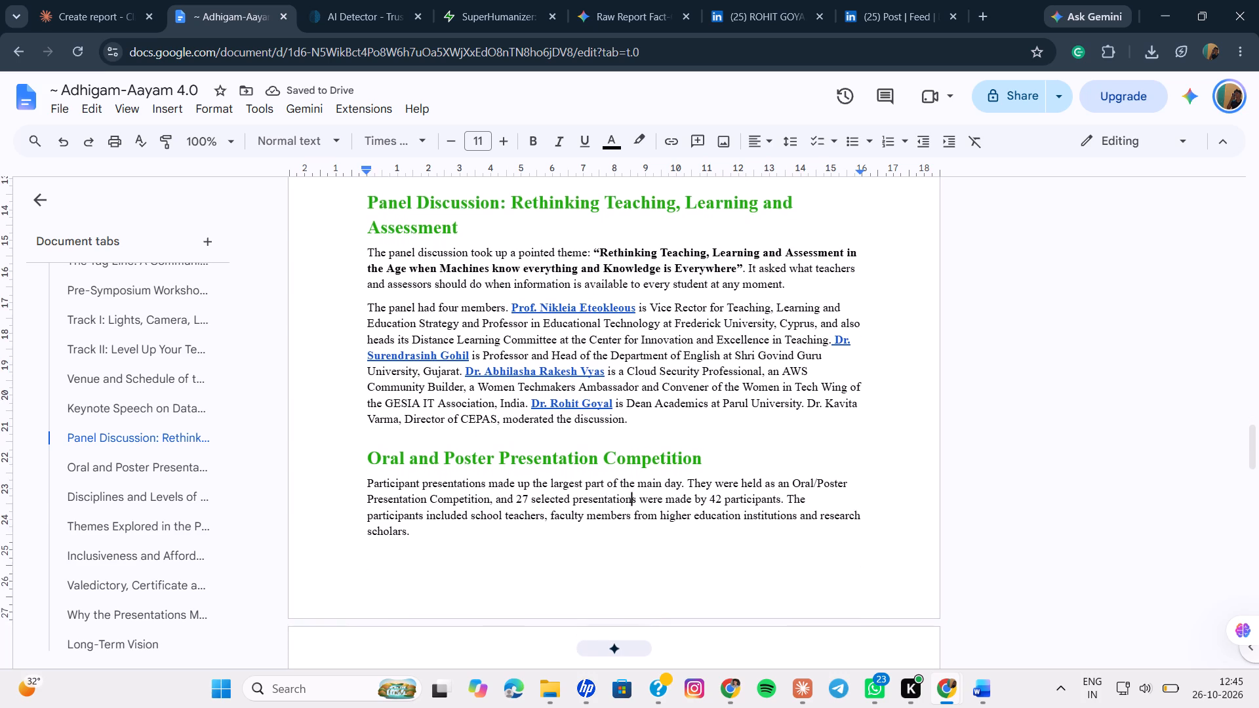
pyautogui.scroll(-6, 631, 559)
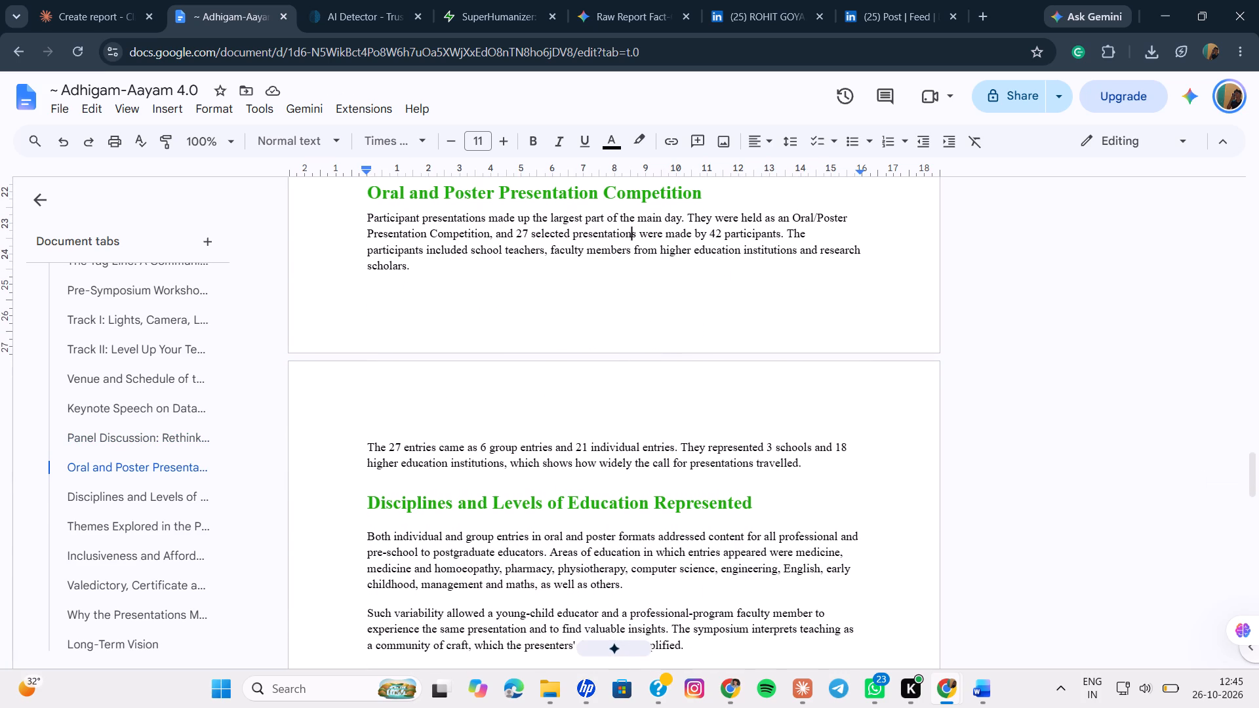
pyautogui.scroll(-2, 631, 559)
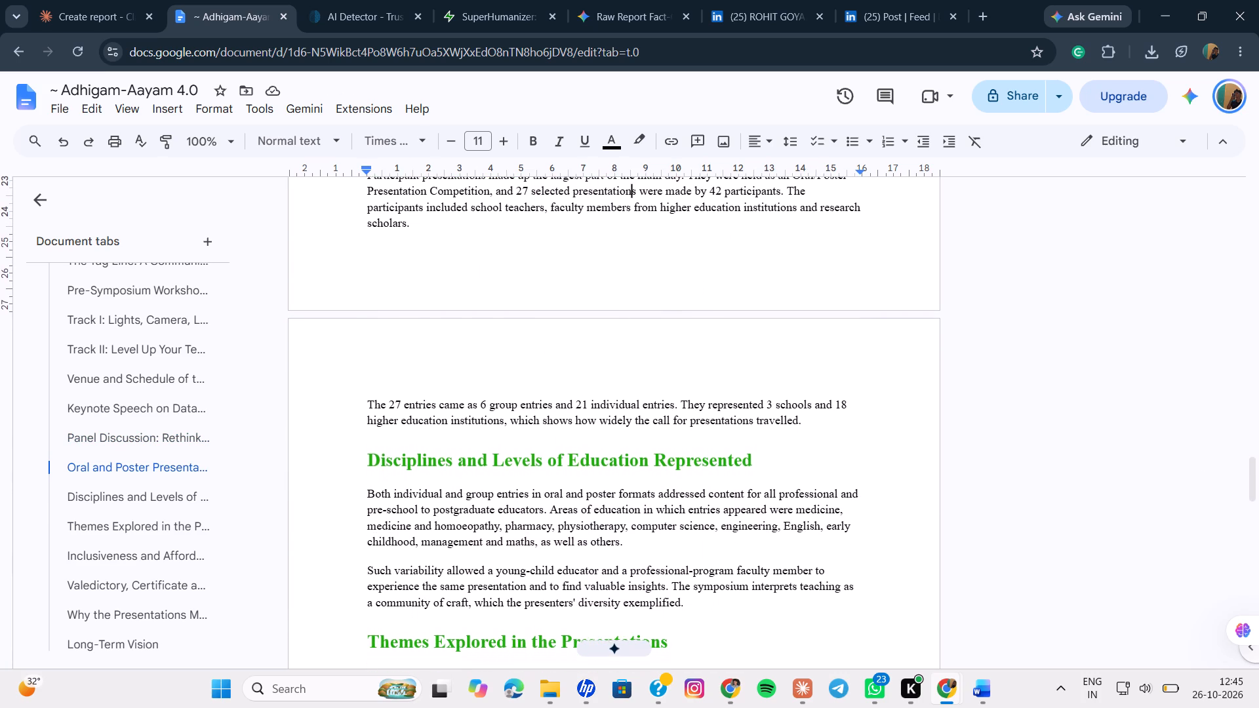
pyautogui.scroll(-2, 631, 559)
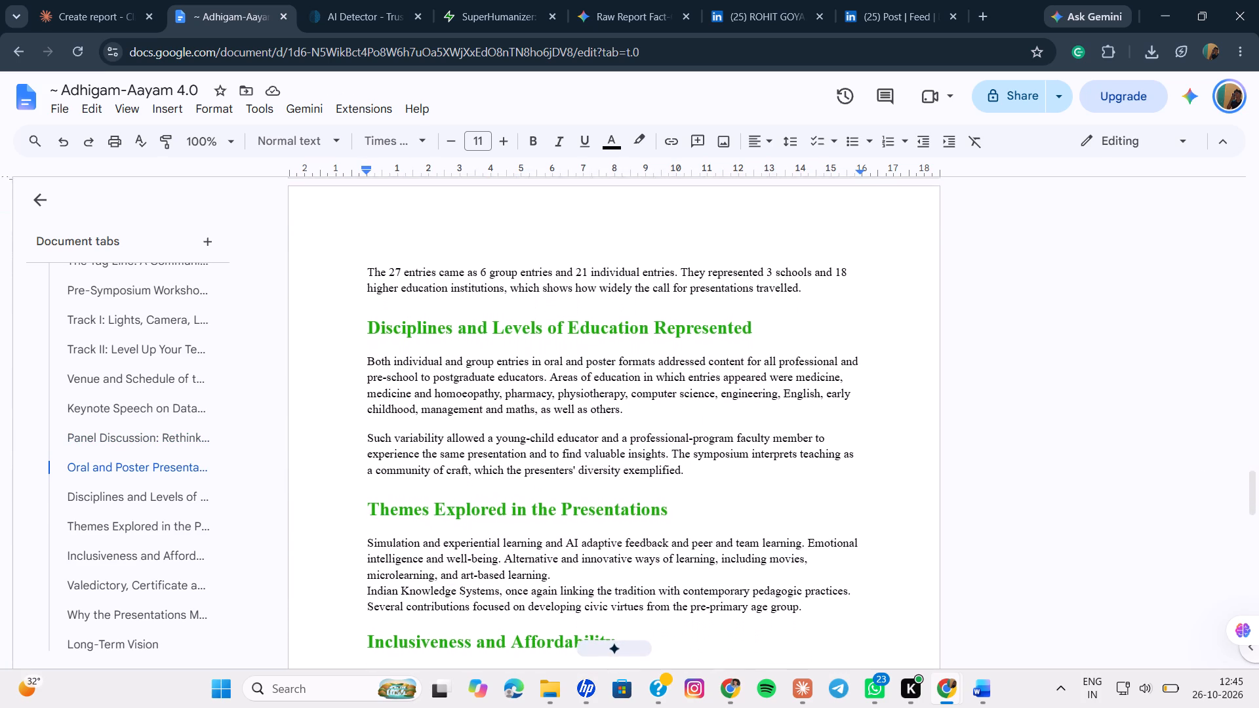
pyautogui.scroll(-3, 631, 559)
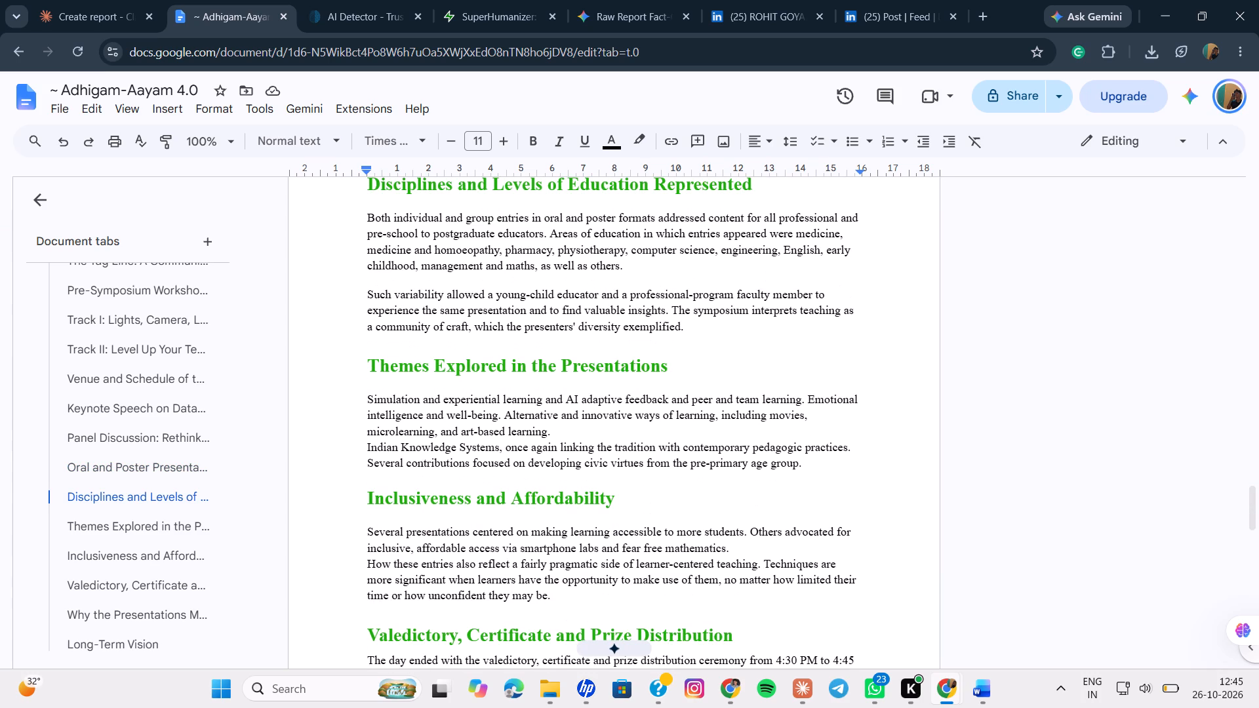
pyautogui.click(483, 566)
pyautogui.scroll(-3, 483, 566)
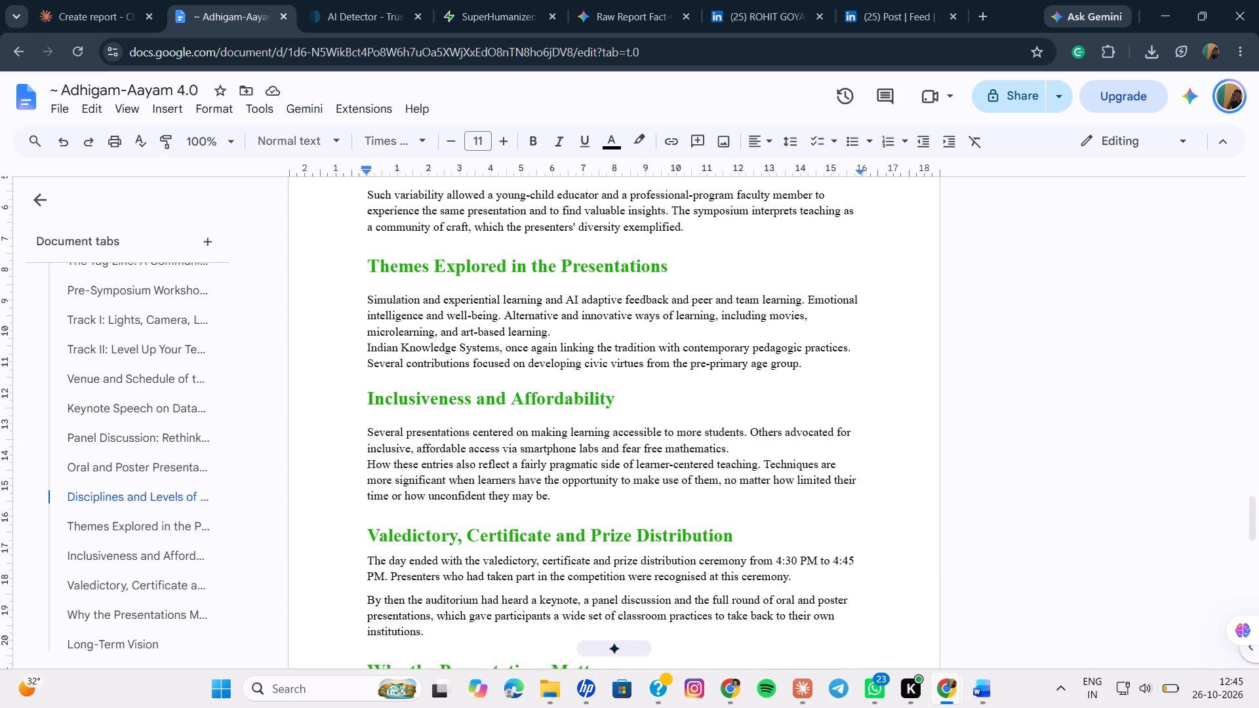
pyautogui.scroll(-3, 483, 566)
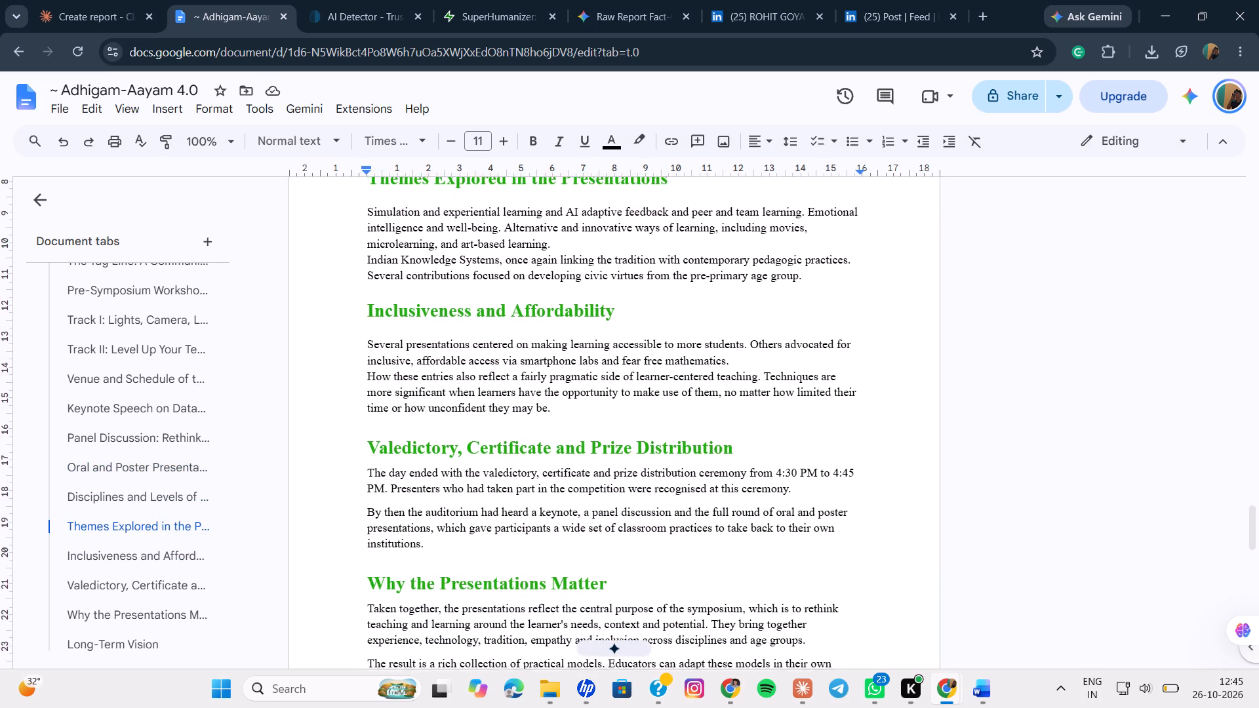
pyautogui.scroll(-2, 483, 566)
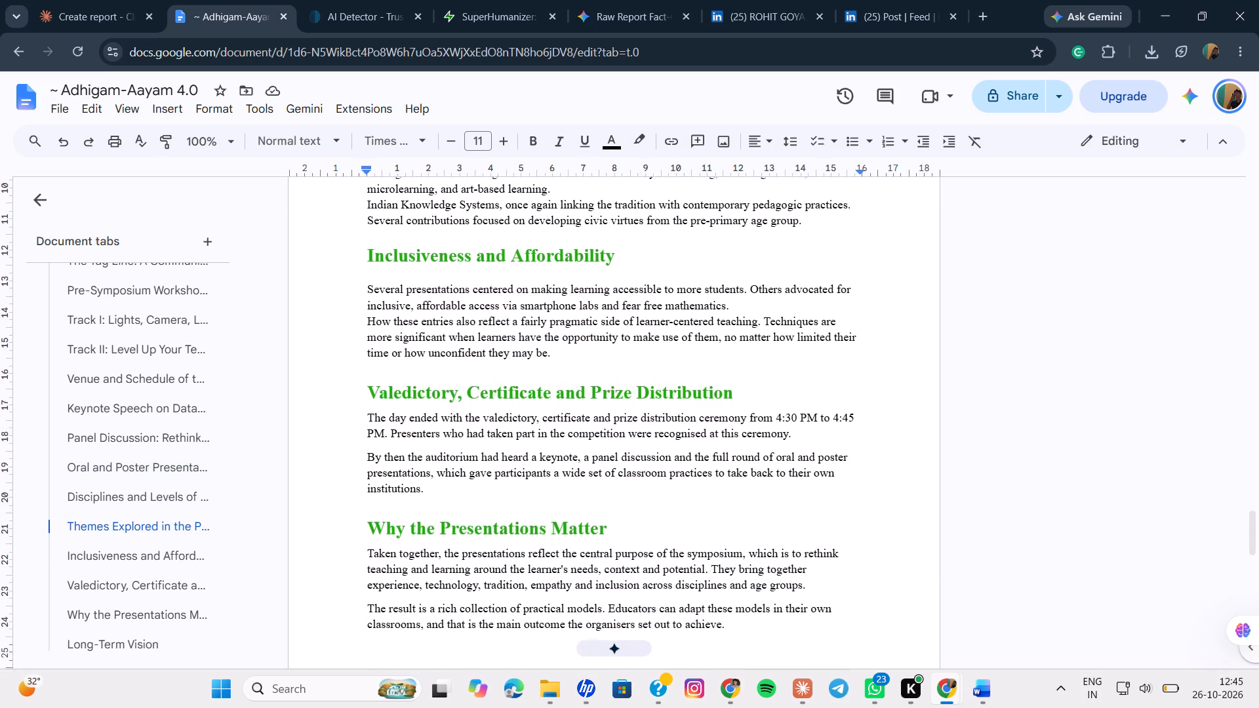
pyautogui.scroll(-2, 483, 566)
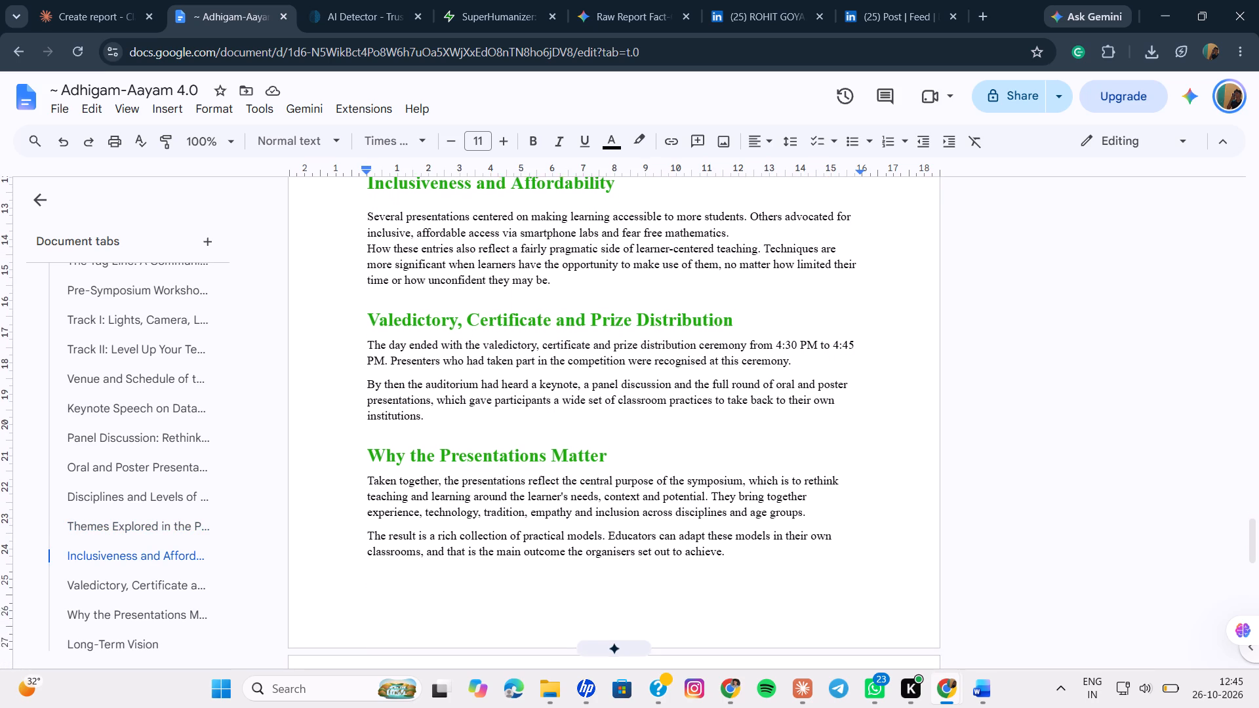
pyautogui.scroll(-2, 483, 566)
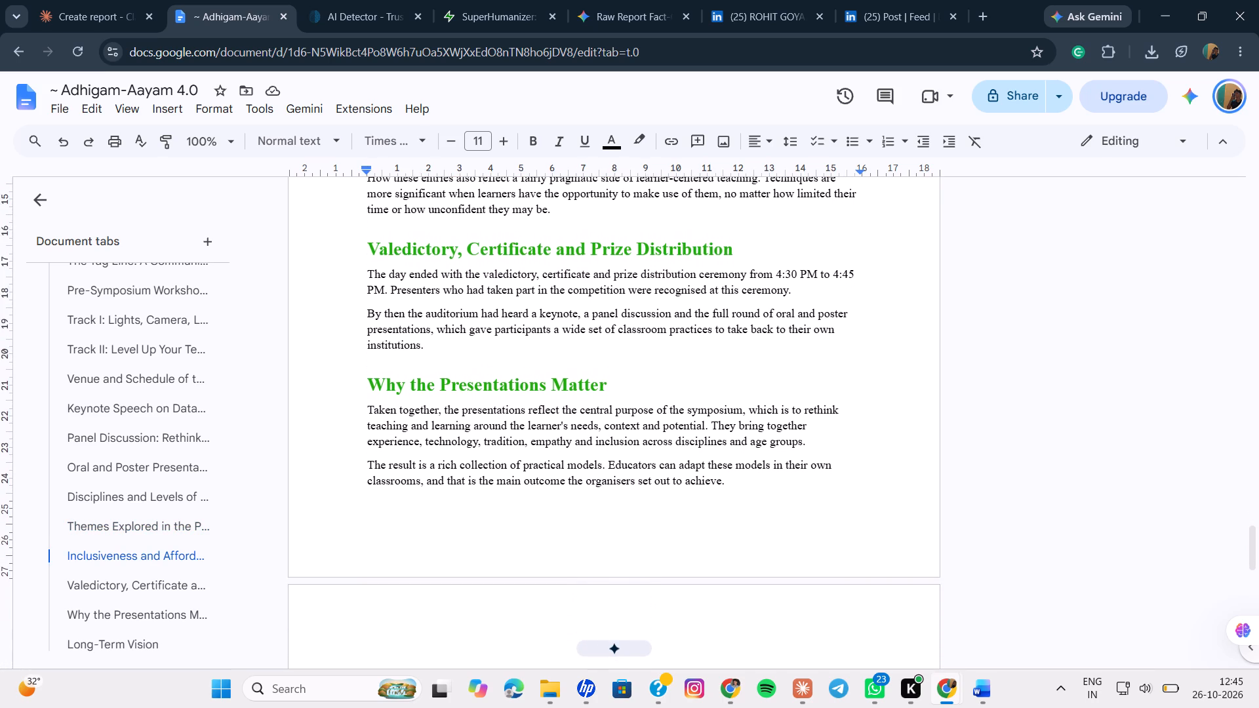
pyautogui.scroll(-4, 483, 566)
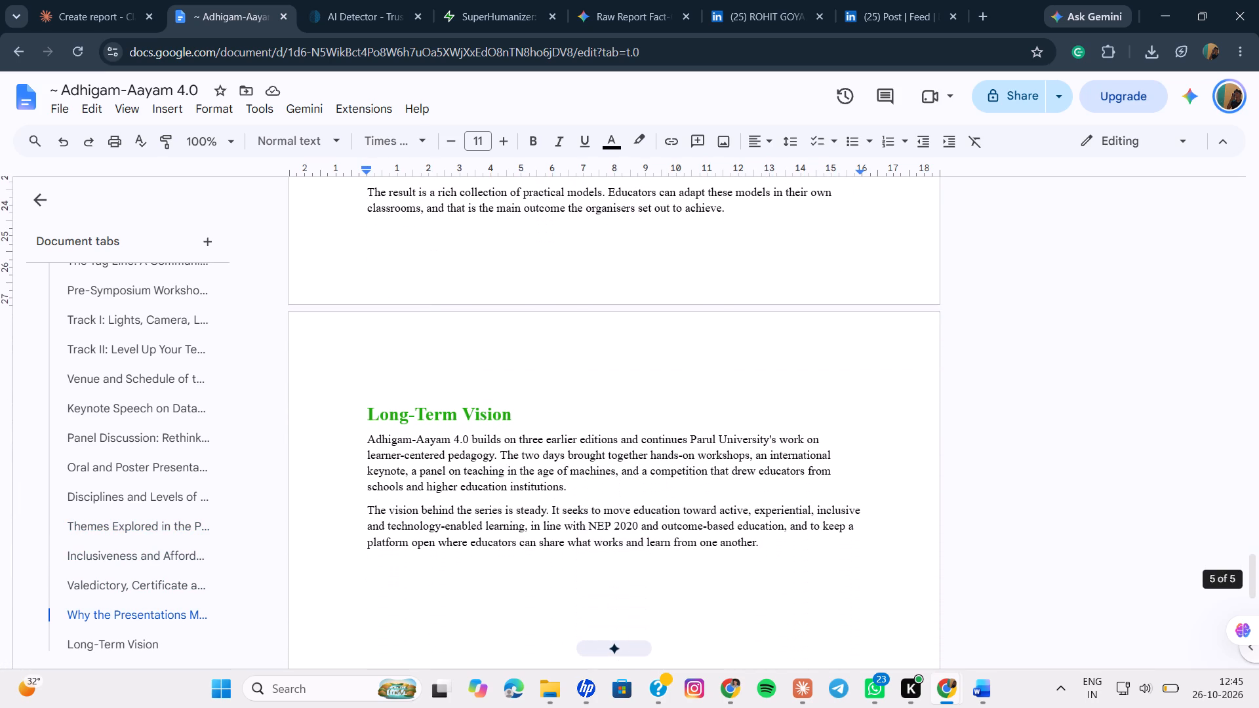
# Save the Adhigam-Aayam 4.0 report.
pyautogui.click(426, 483)
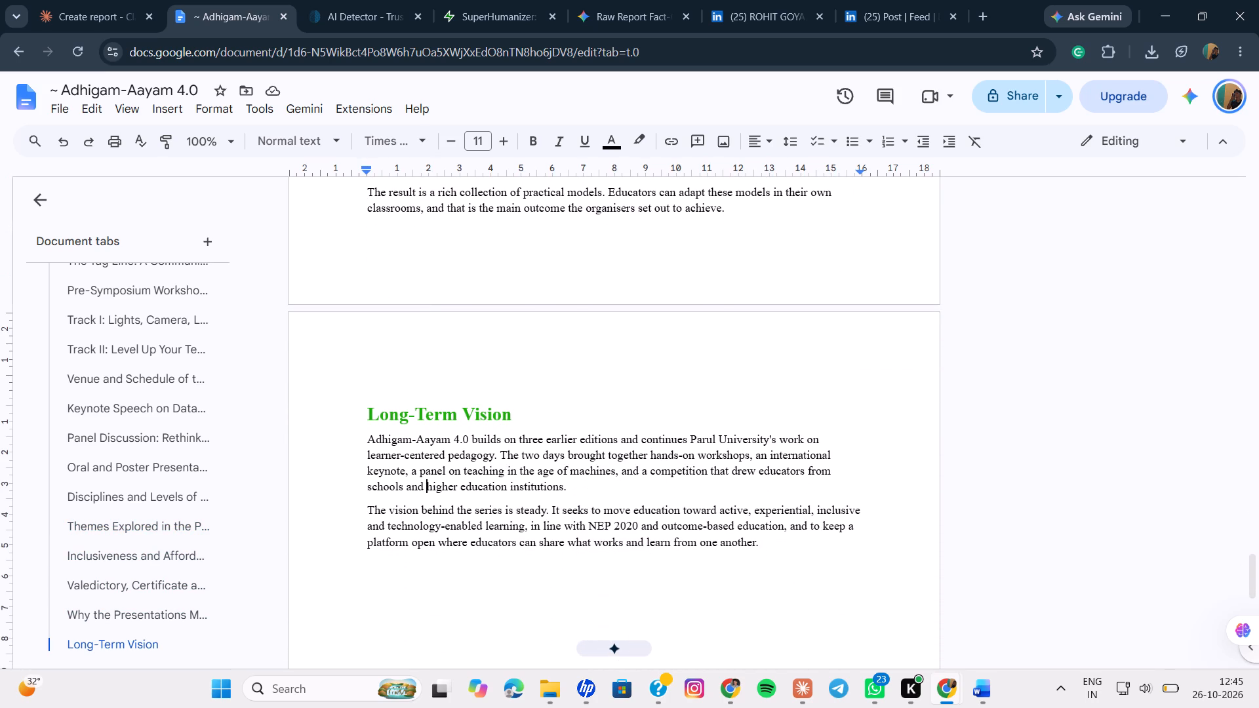
pyautogui.hotkey('ctrl', 's')
# Share the report with anyone with the link as Editor and copy its sharing link.
pyautogui.click(1020, 98)
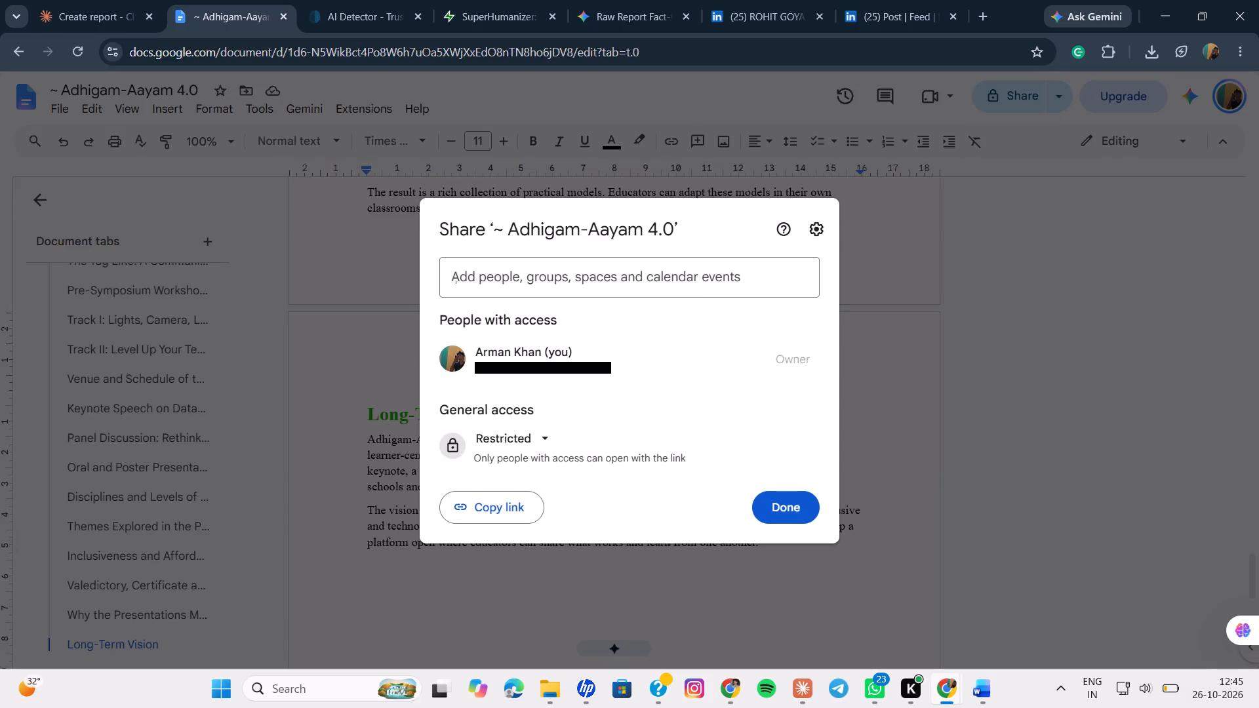
pyautogui.click(509, 442)
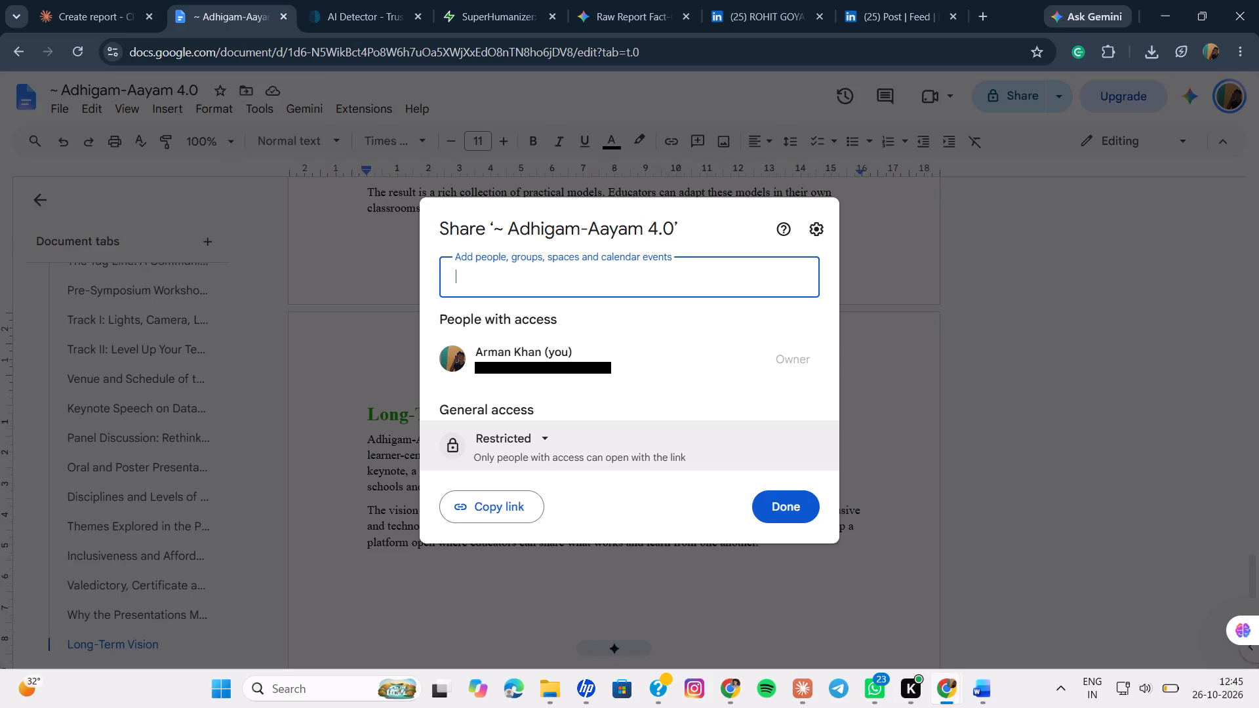
pyautogui.click(505, 436)
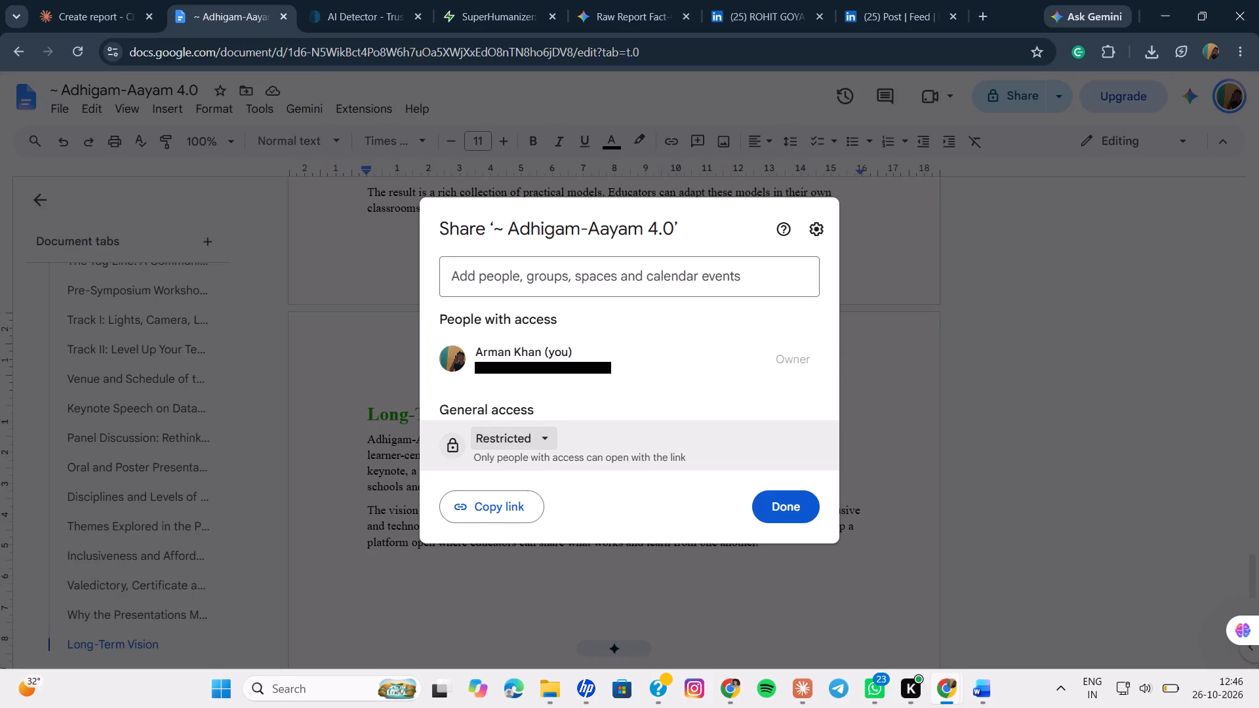
pyautogui.click(532, 437)
pyautogui.click(545, 517)
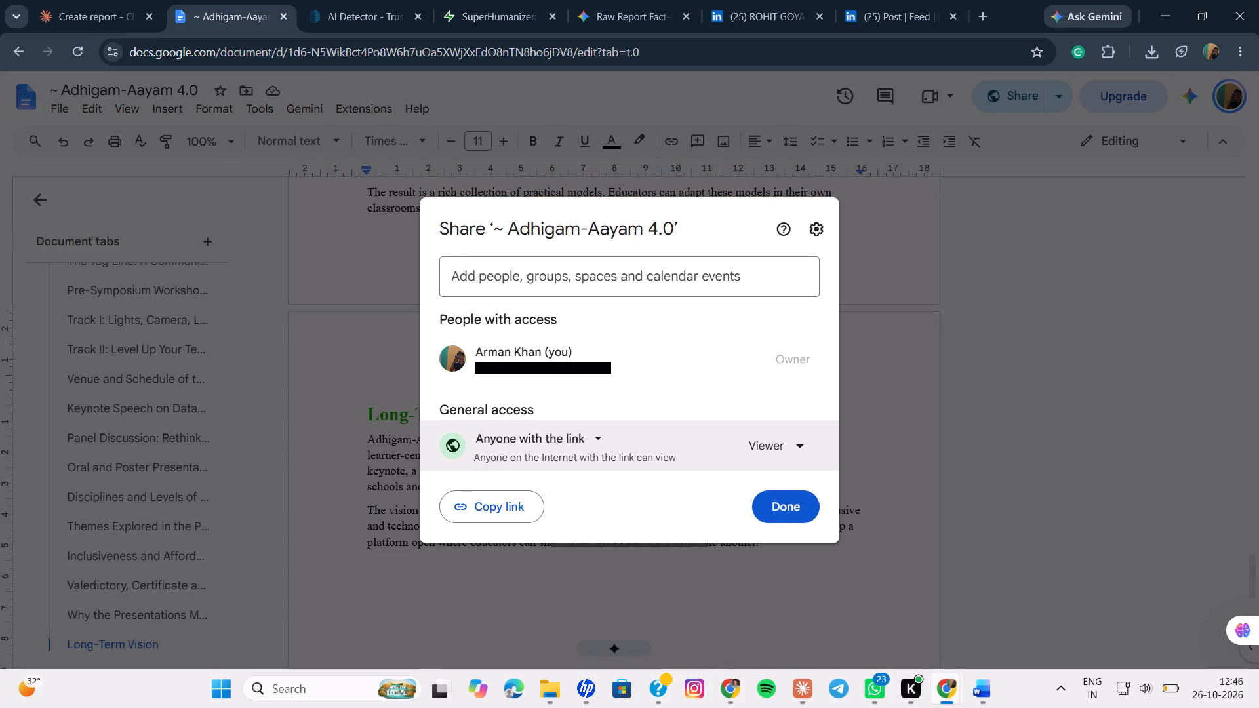
pyautogui.click(785, 442)
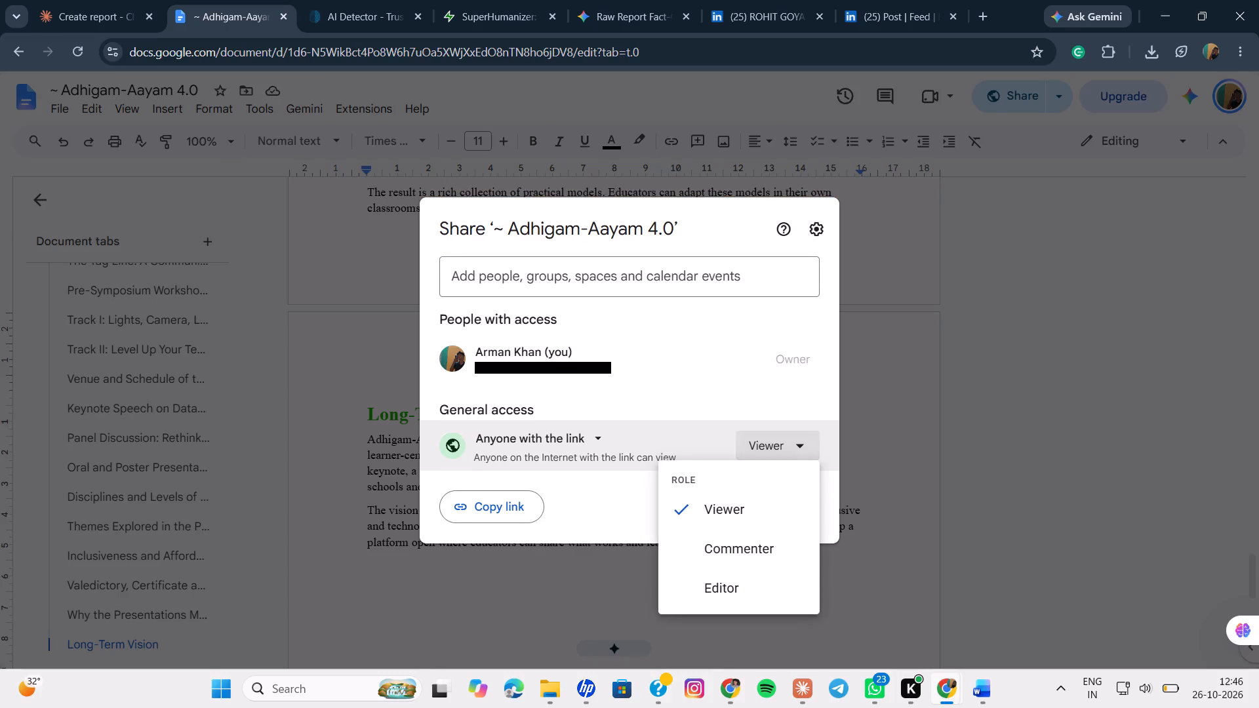
pyautogui.click(712, 591)
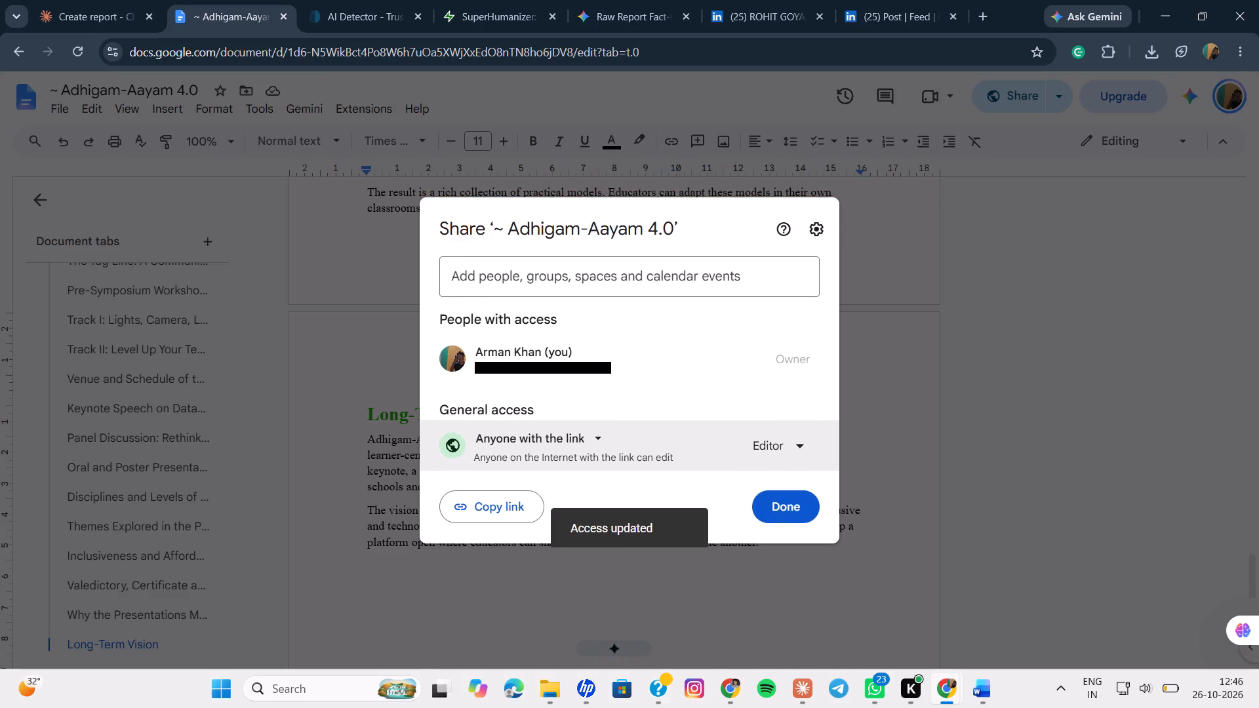
pyautogui.click(471, 509)
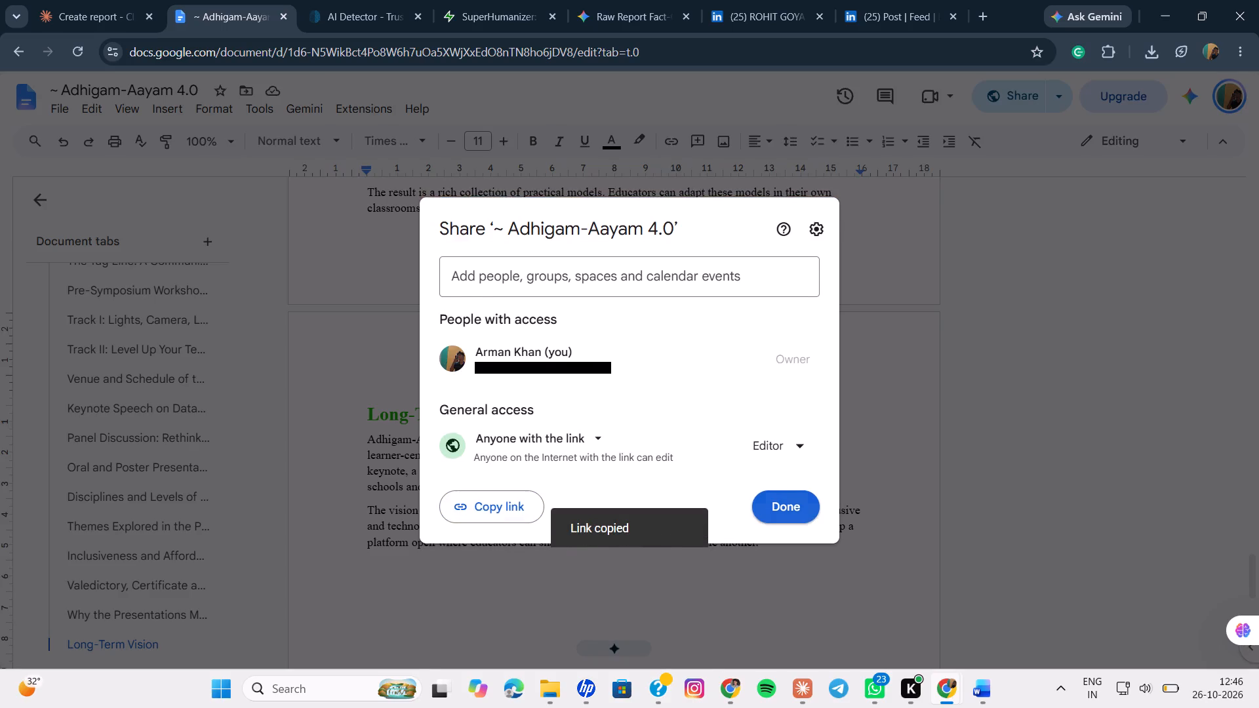
pyautogui.click(780, 515)
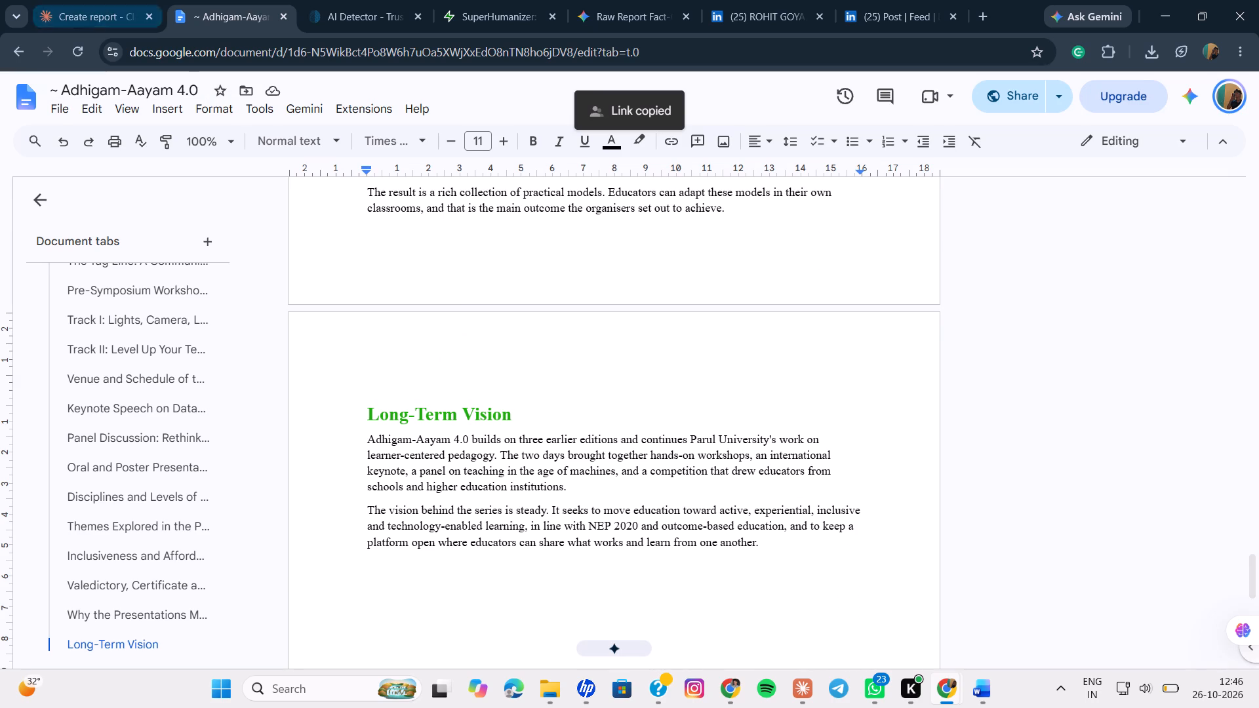
# In the Raw material content tracker, insert the copied report sharing link into the Doc cell of row 566.
pyautogui.click(721, 694)
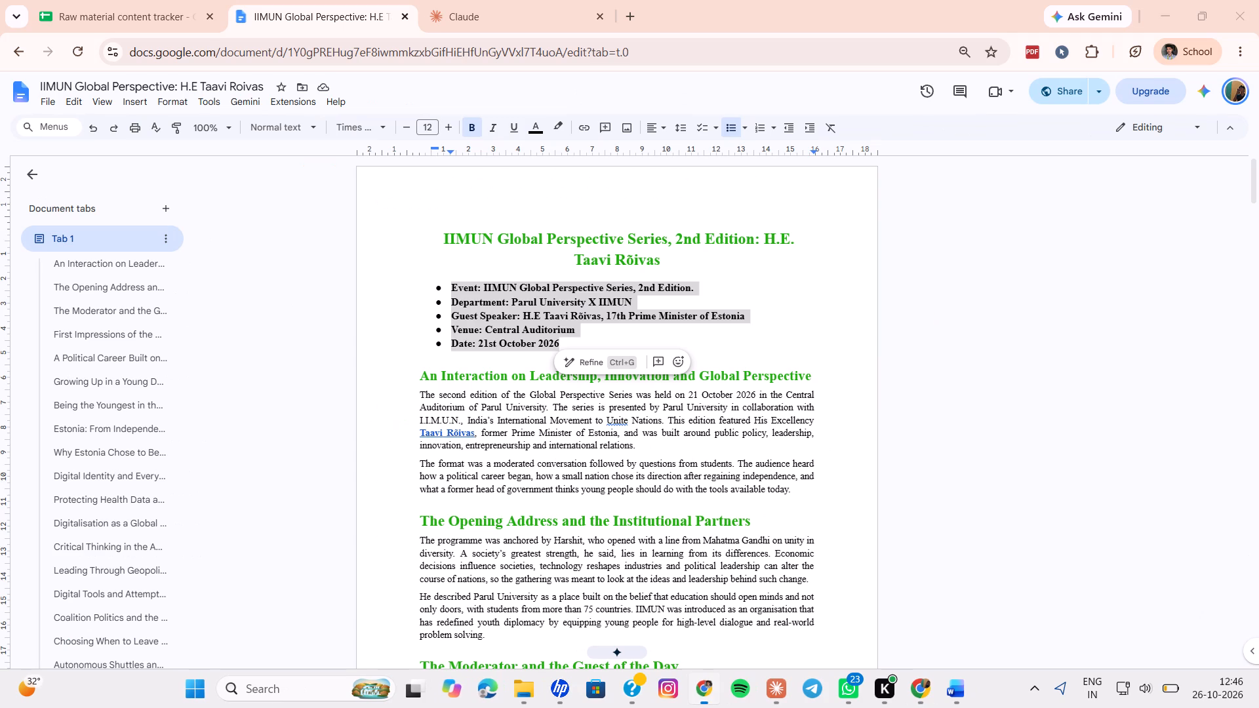
pyautogui.click(123, 10)
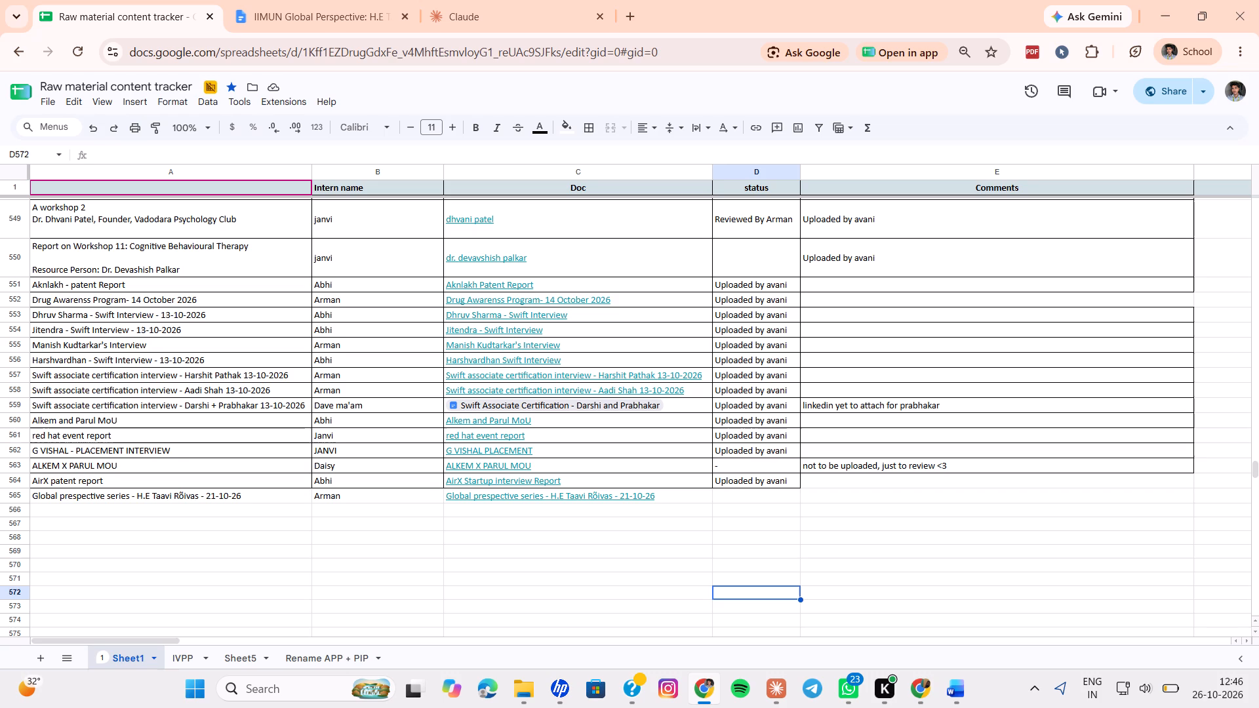
pyautogui.click(612, 513)
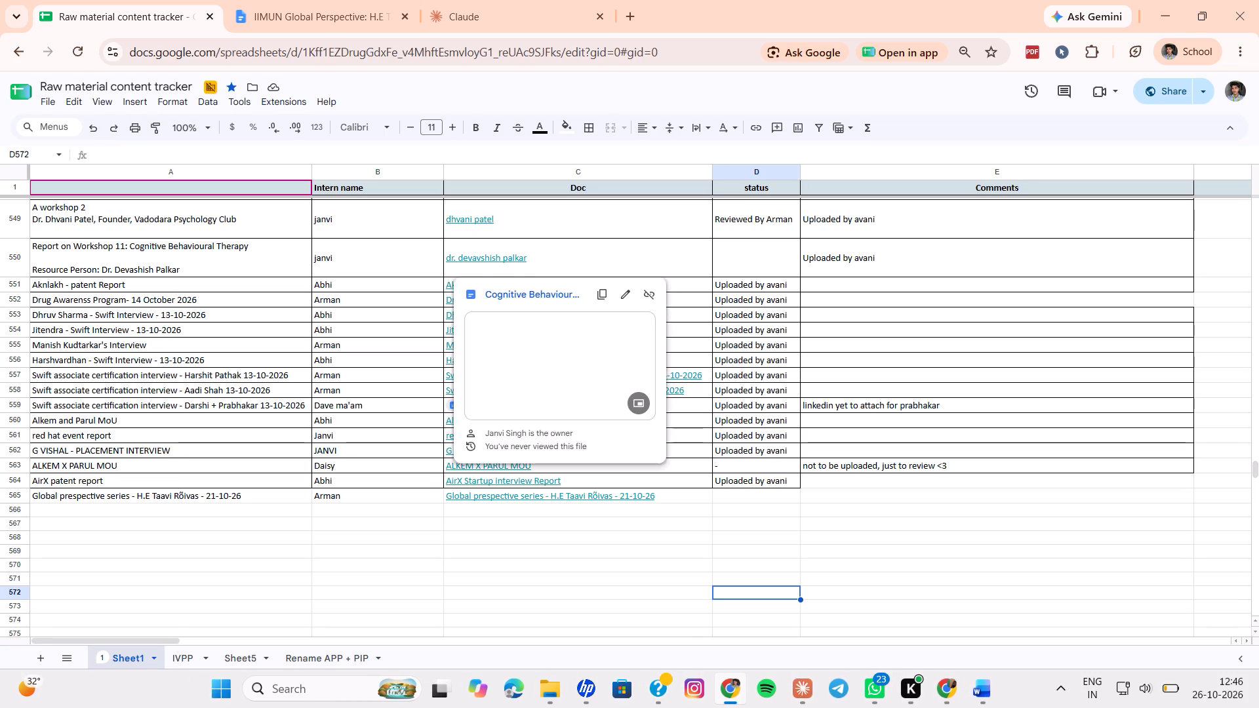
pyautogui.hotkey('ctrl', 'k')
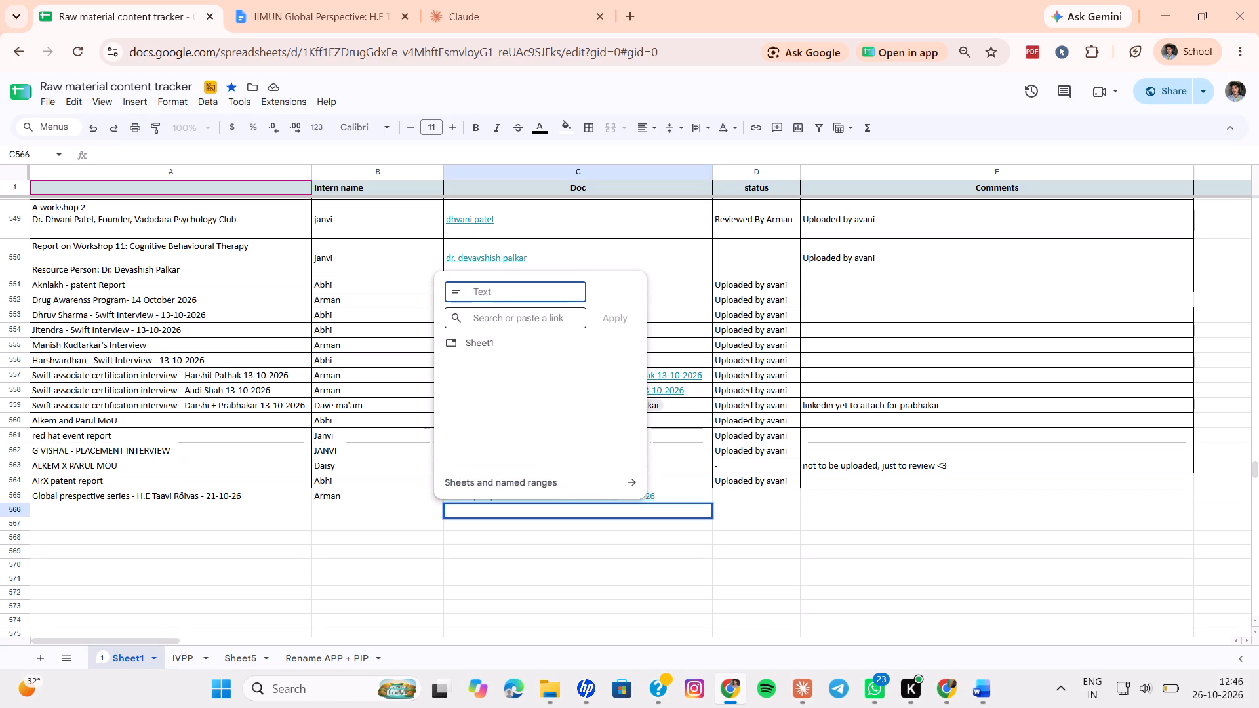
pyautogui.click(494, 321)
pyautogui.hotkey('ctrl', 'v')
pyautogui.press('Return')
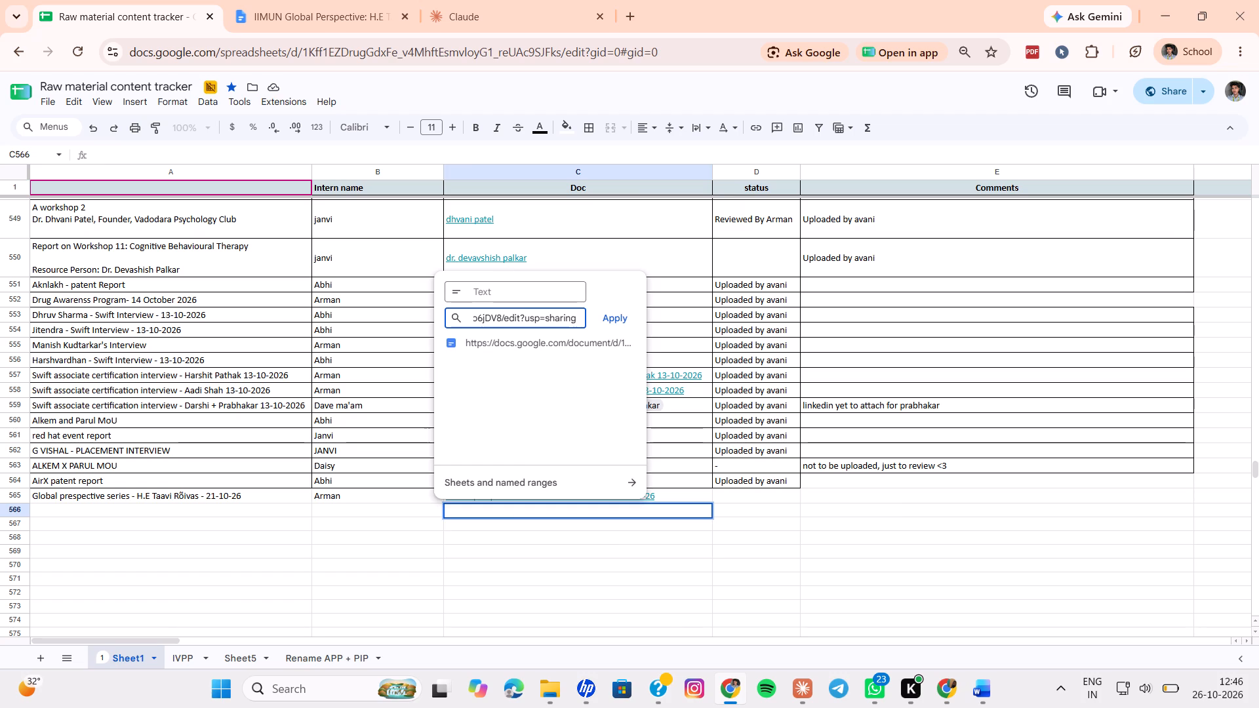
# Select the title cell of tracker row 566, and copy the report's document title from Google Docs.
pyautogui.click(200, 511)
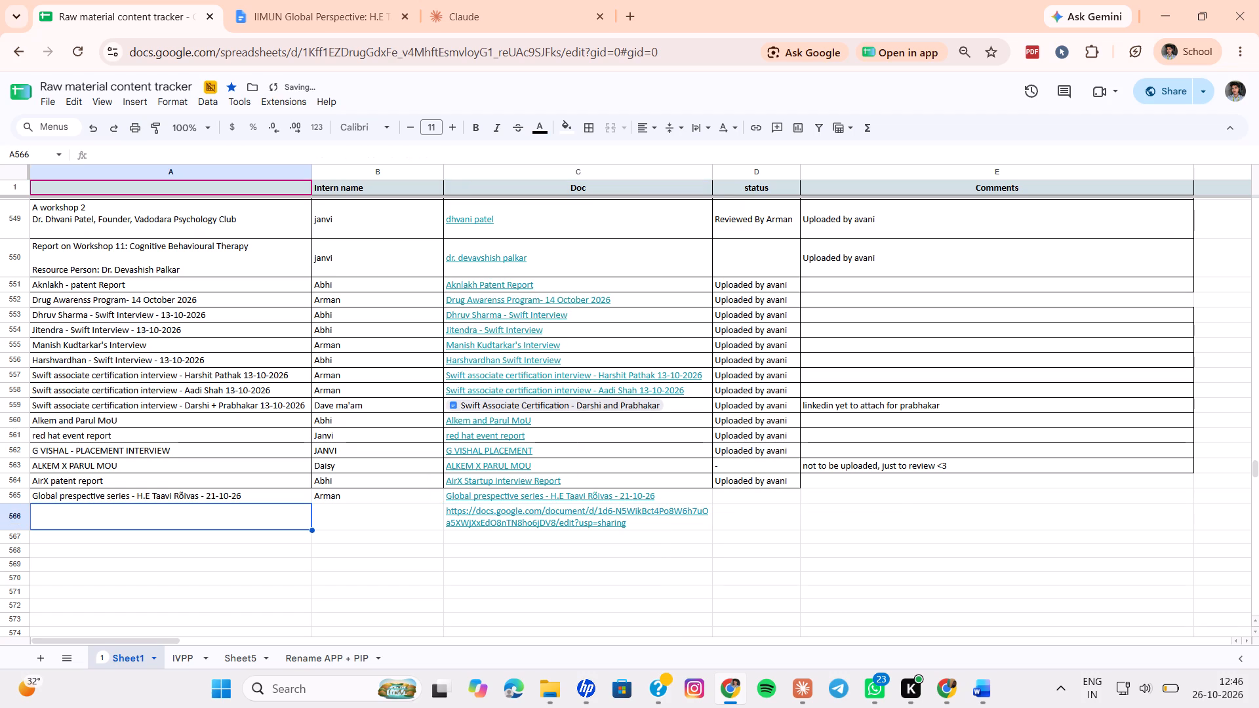
pyautogui.hotkey('alt', 'Tab')
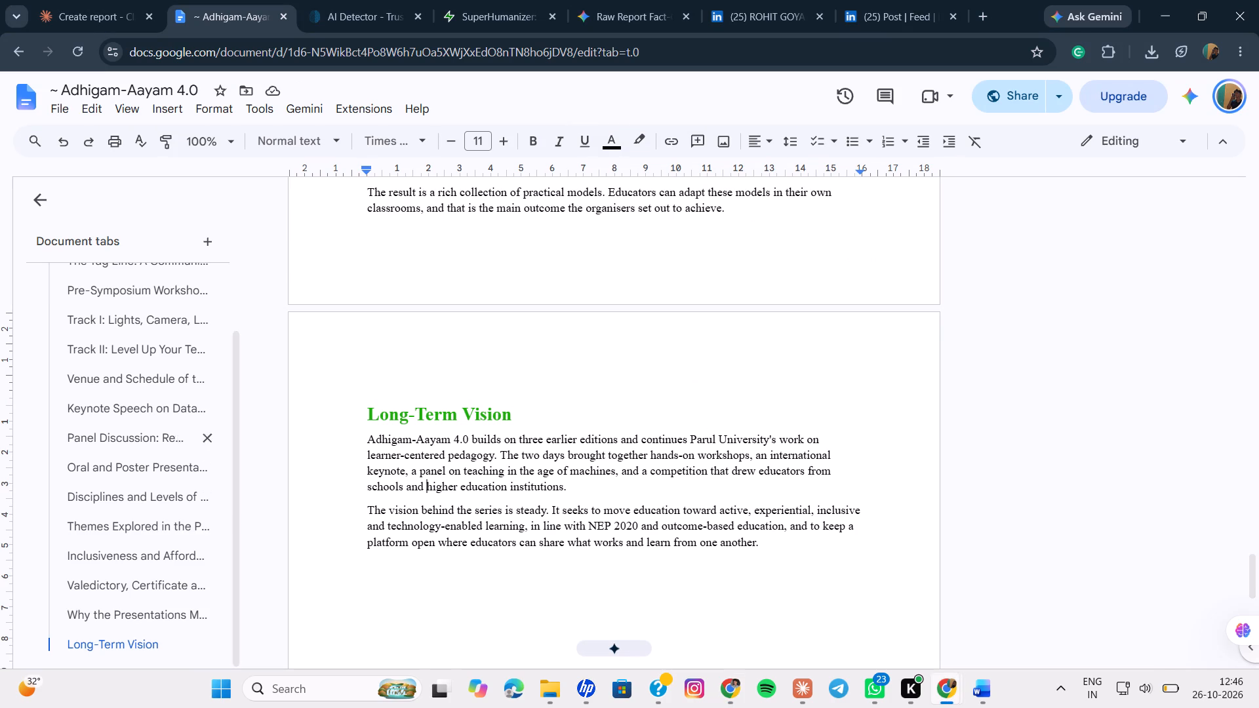
pyautogui.click(111, 88)
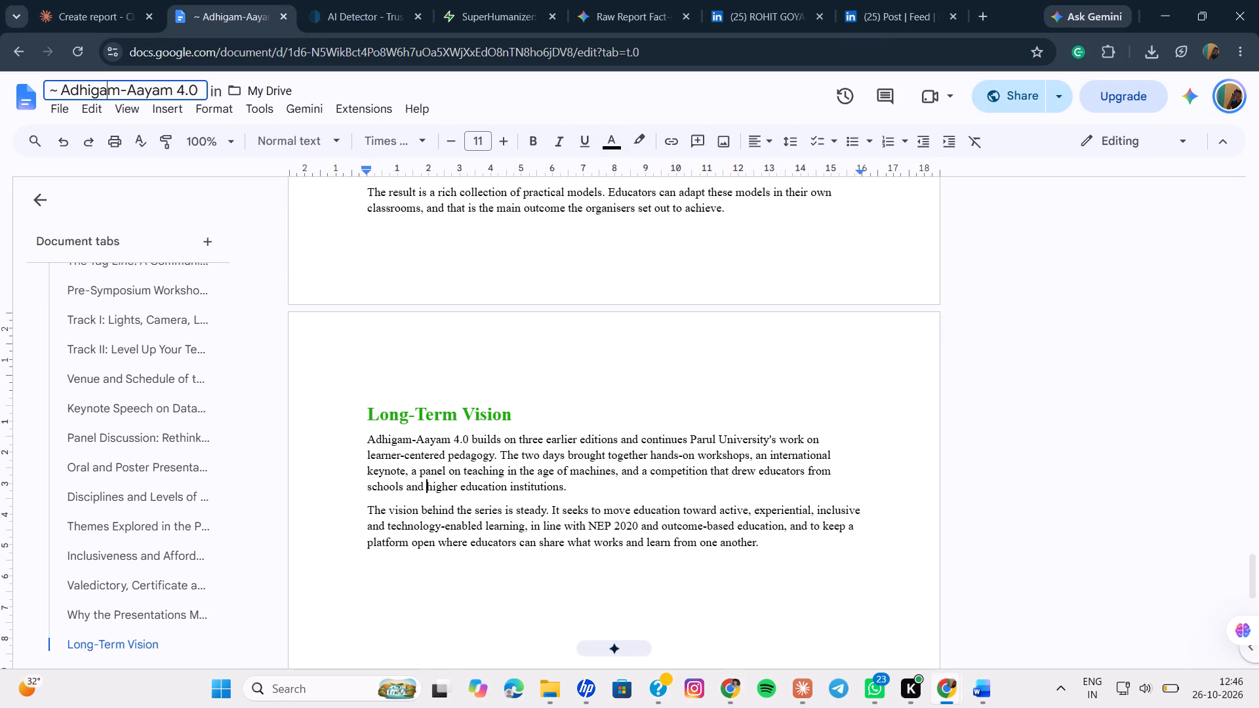
pyautogui.tripleClick(111, 88)
pyautogui.hotkey('ctrl', 'c')
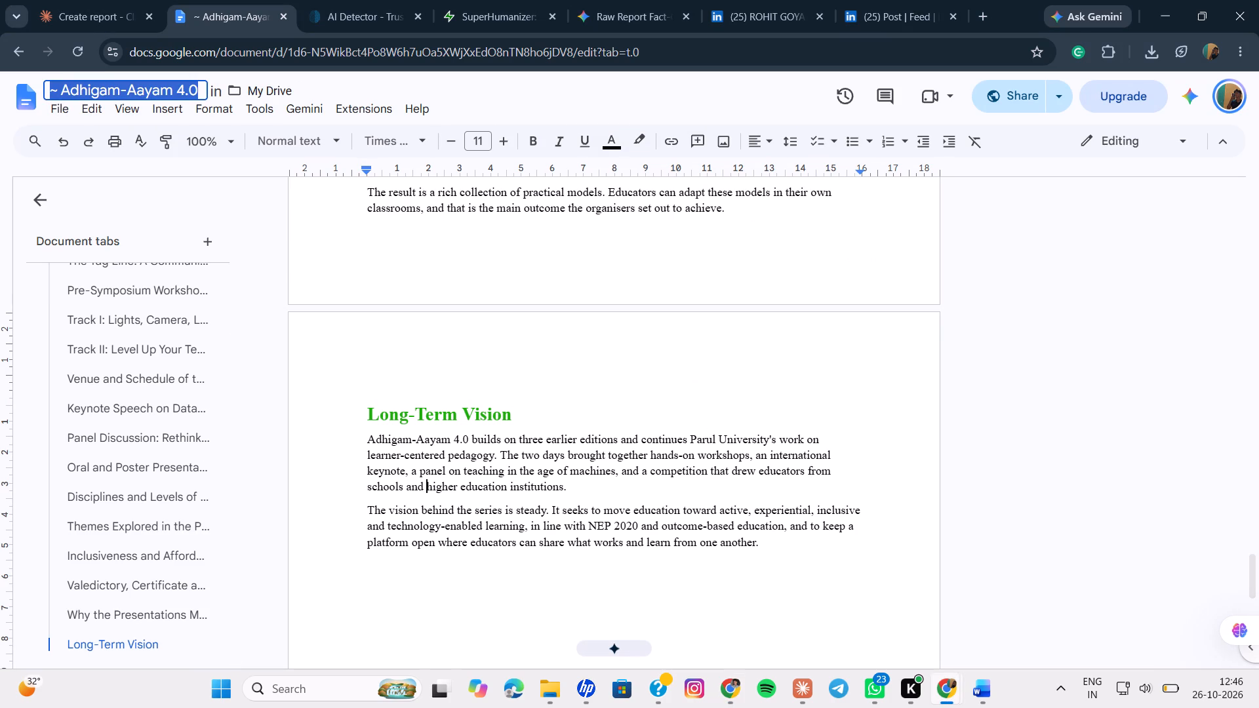
# Rename the report document as "Adhigam-Aayam 4.0 Report", without the leading tilde.
pyautogui.click(60, 90)
pyautogui.press('BackSpace')
pyautogui.press('BackSpace')
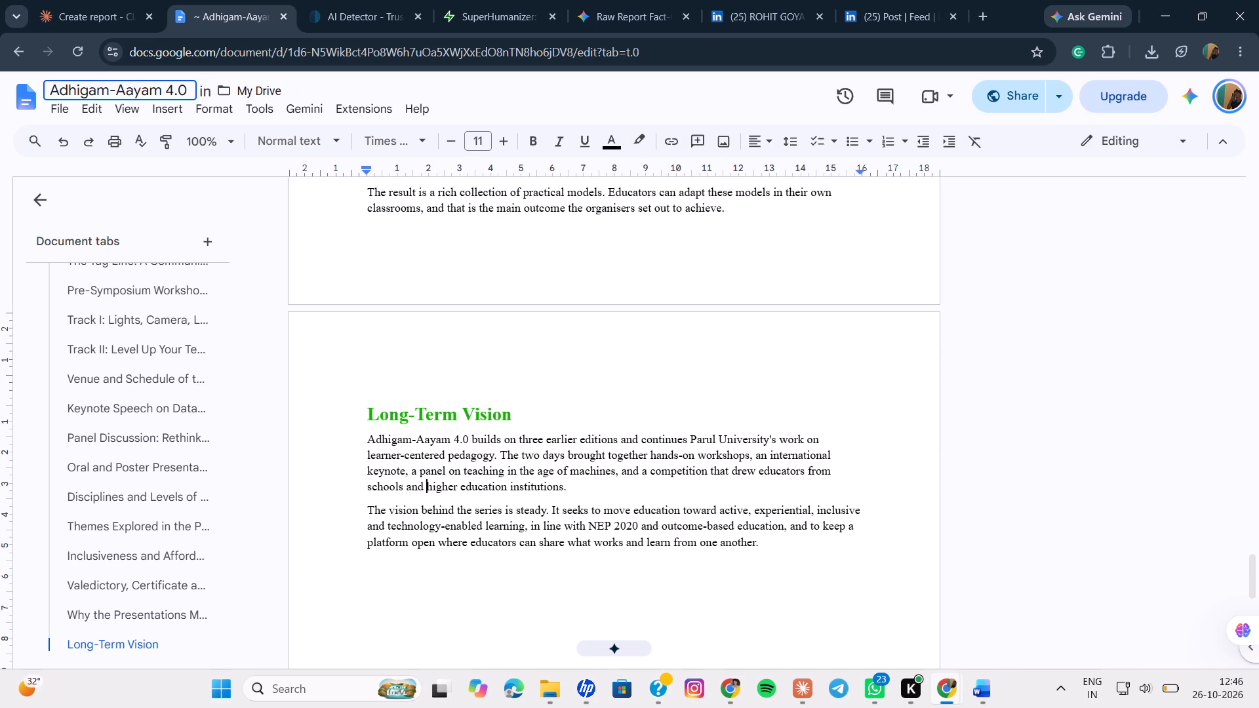
pyautogui.click(188, 90)
pyautogui.press('space')
pyautogui.write('Report')
pyautogui.click(496, 277)
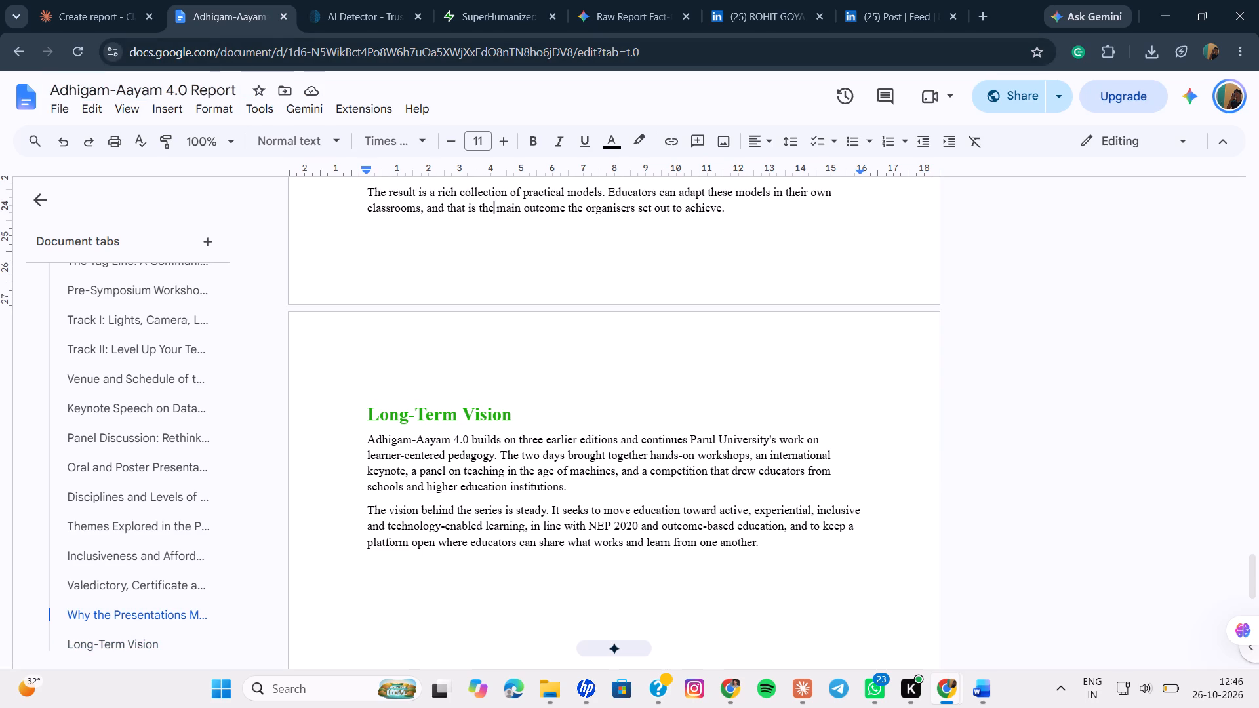
# In the tracker, paste the copied title into cell A566 and edit it to read "Adhigam-Aayam 4.0 Report- 14th October".
pyautogui.hotkey('alt', 'Tab')
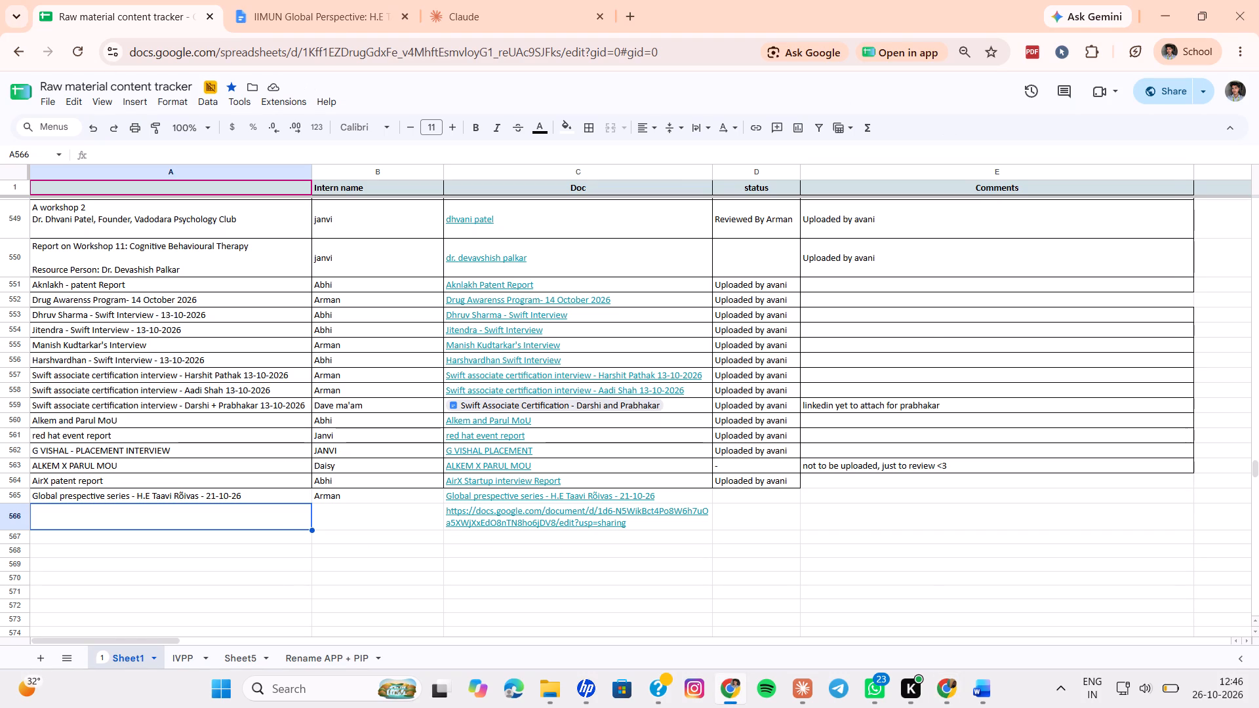
pyautogui.hotkey('ctrl', 'v')
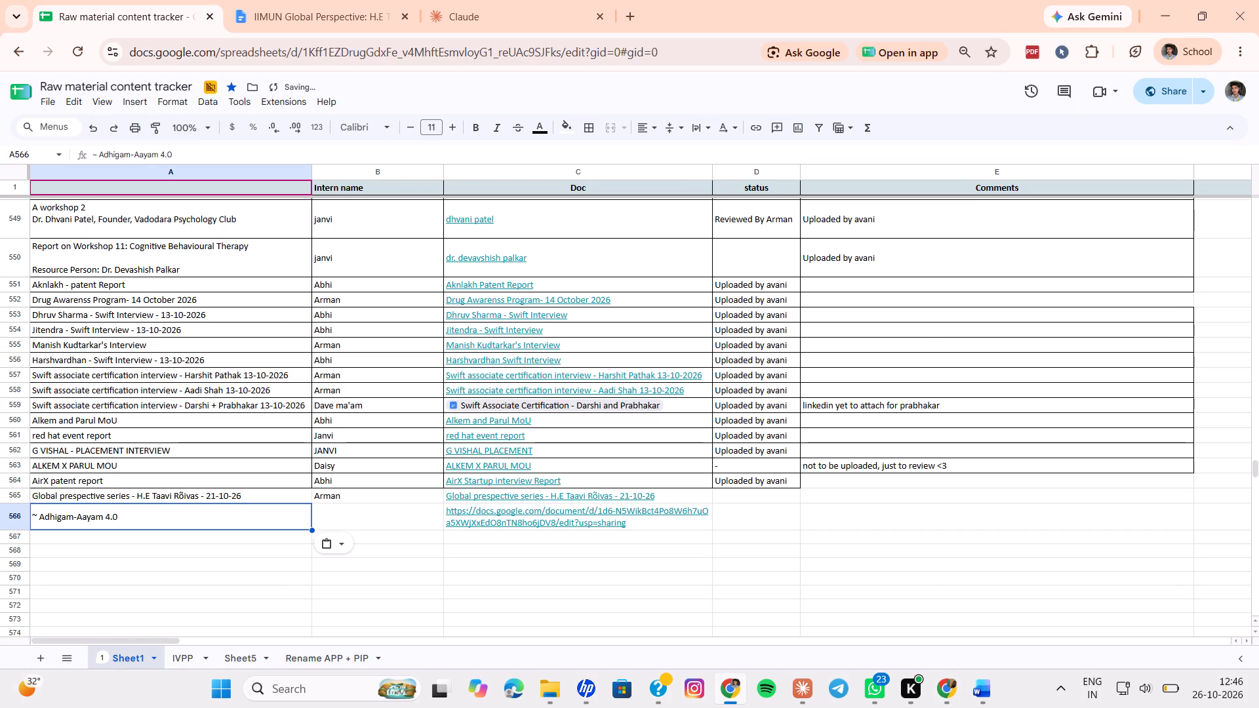
pyautogui.click(40, 513)
pyautogui.doubleClick(39, 519)
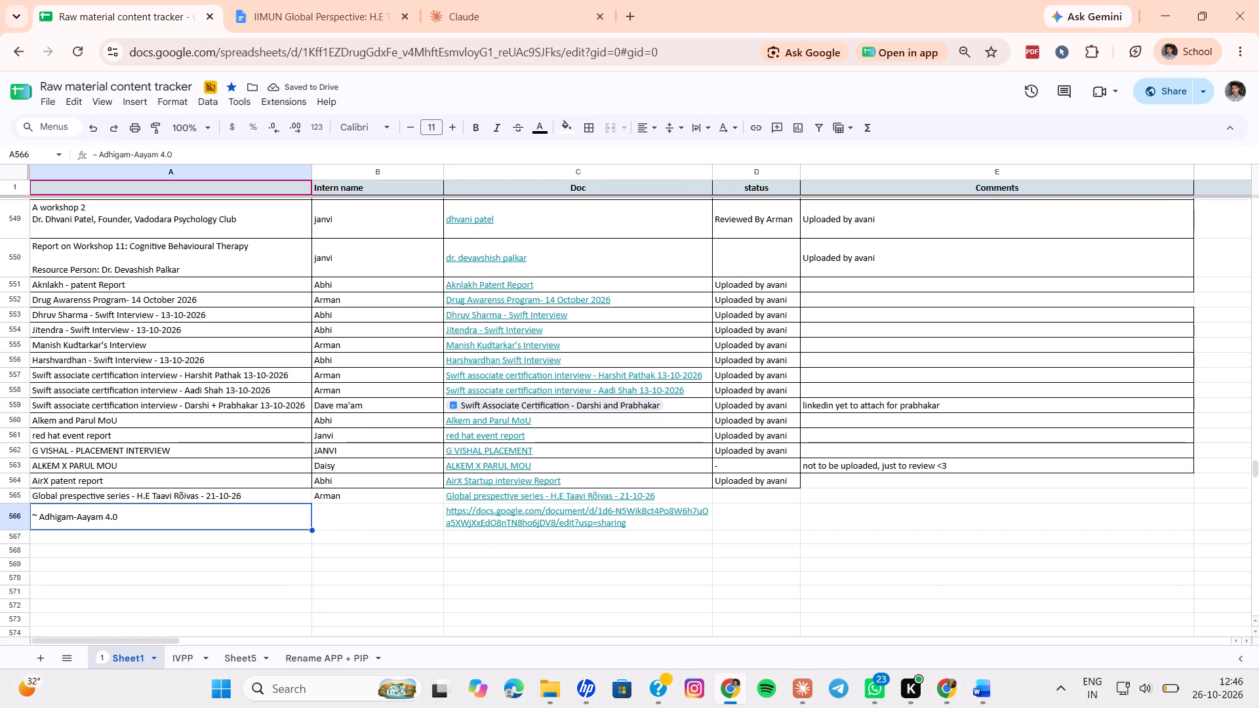
pyautogui.click(39, 511)
pyautogui.press('BackSpace')
pyautogui.press('BackSpace')
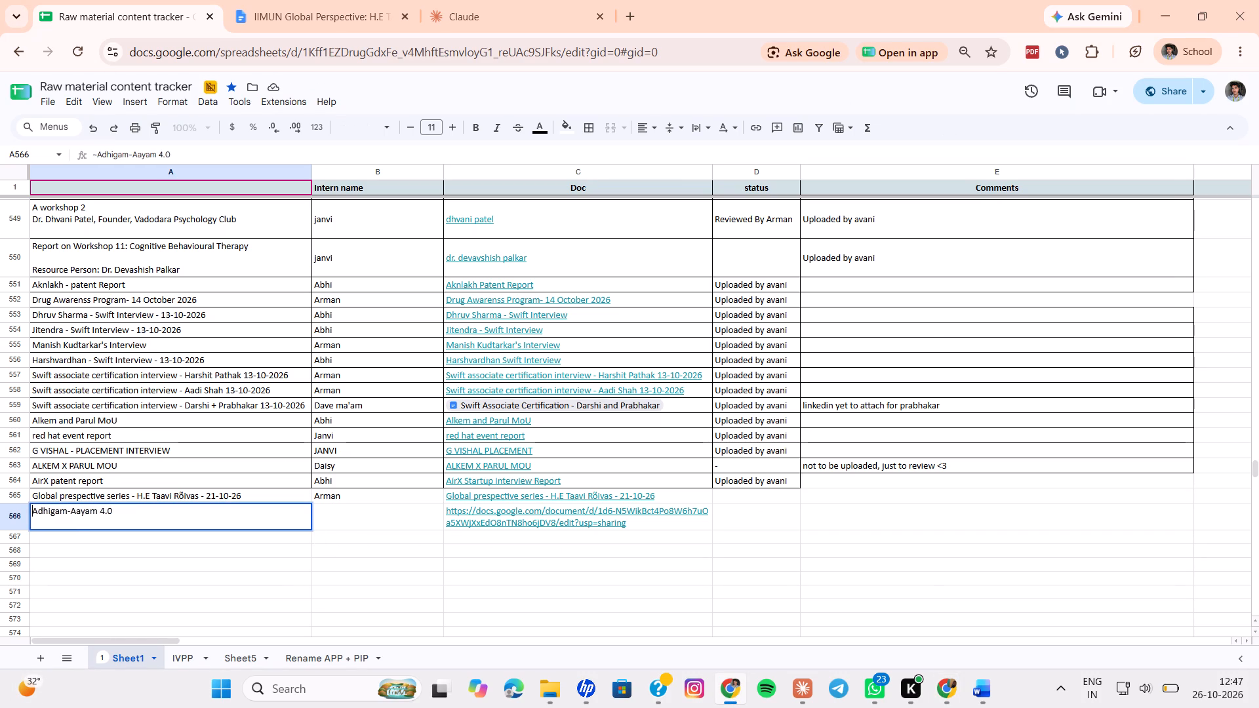
pyautogui.press('BackSpace')
pyautogui.click(124, 508)
pyautogui.press('space')
pyautogui.write('Report- 14th o')
pyautogui.press('BackSpace')
pyautogui.write('October')
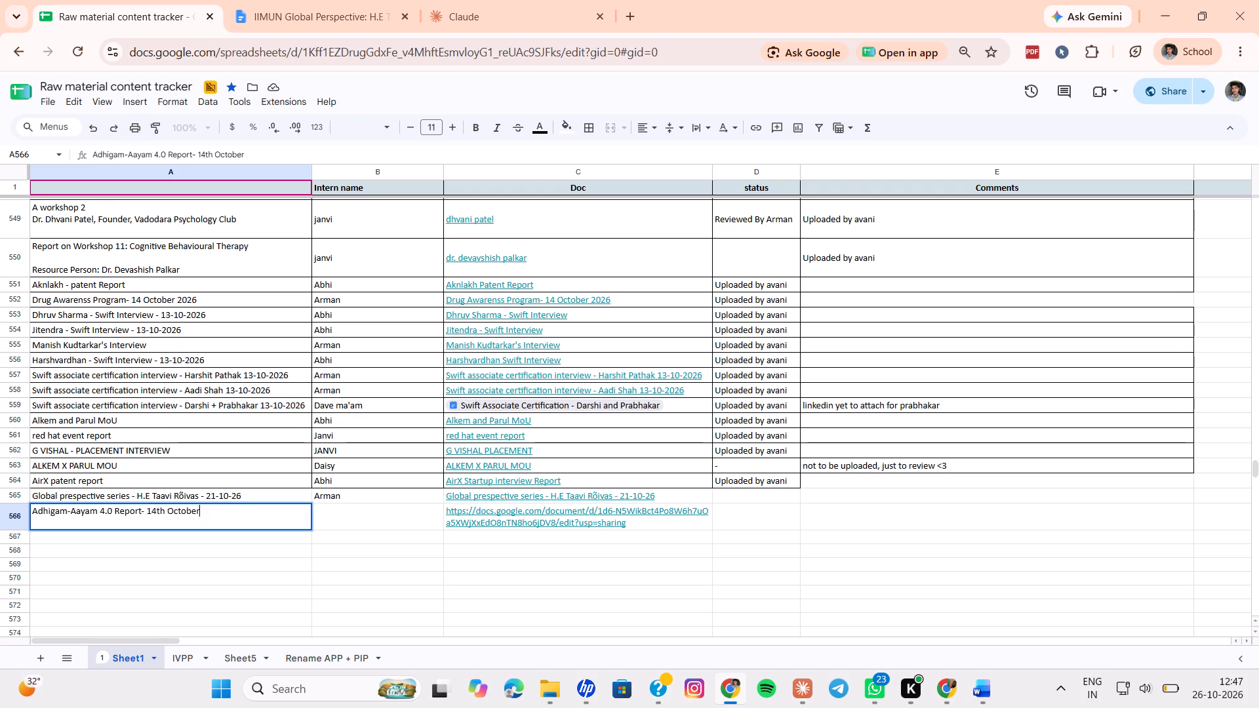
# Enter "Arman" as the intern name for the Adhigam-Aayam row.
pyautogui.click(353, 514)
pyautogui.write('Arman')
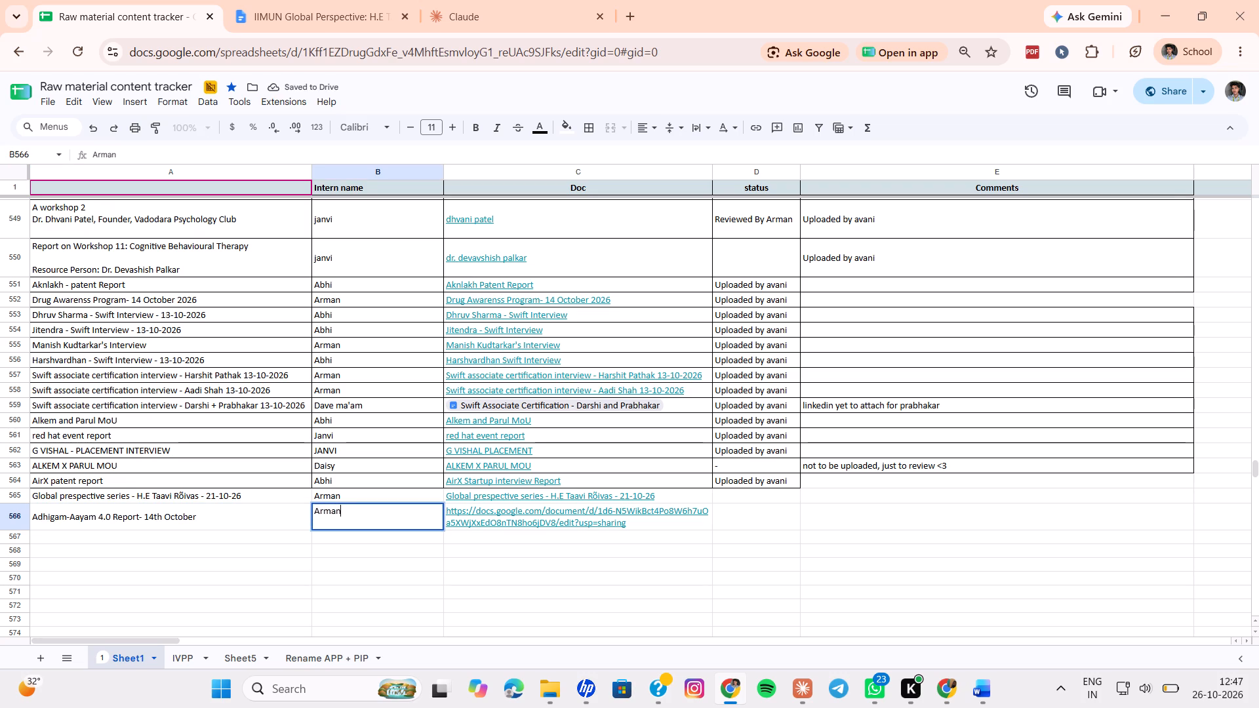
# Copy the title from cell A566 and make it the display text of the row's Doc link, "Adhigam-Aayam 4.0 Report- 14th October".
pyautogui.click(242, 525)
pyautogui.hotkey('ctrl', 'c')
pyautogui.click(538, 499)
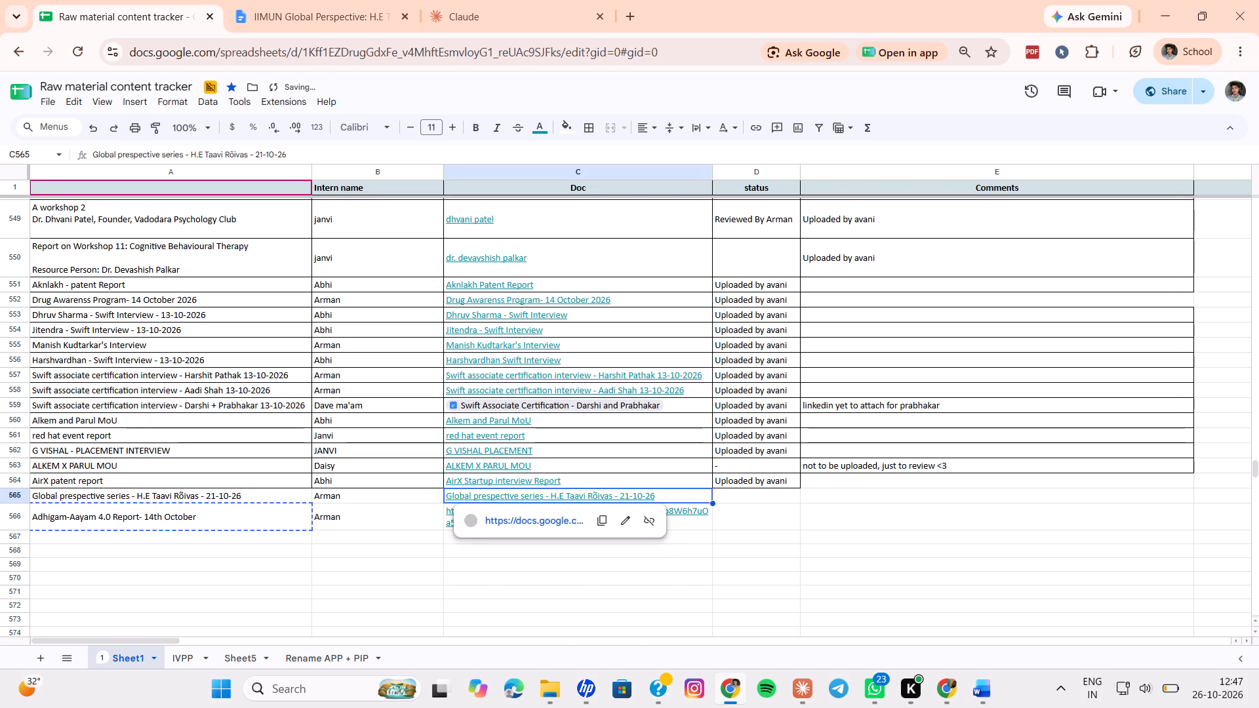
pyautogui.click(445, 518)
pyautogui.hotkey('ctrl', 'k')
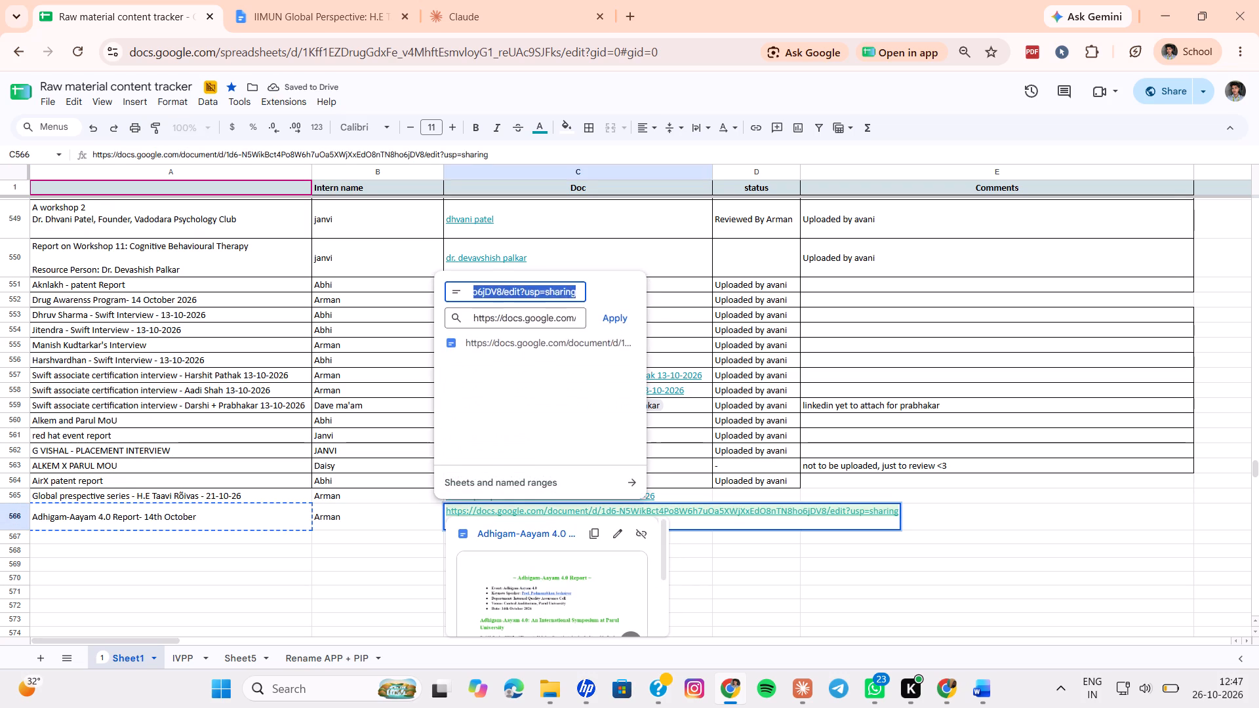
pyautogui.hotkey('ctrl', 'v')
pyautogui.press('Return')
pyautogui.click(378, 543)
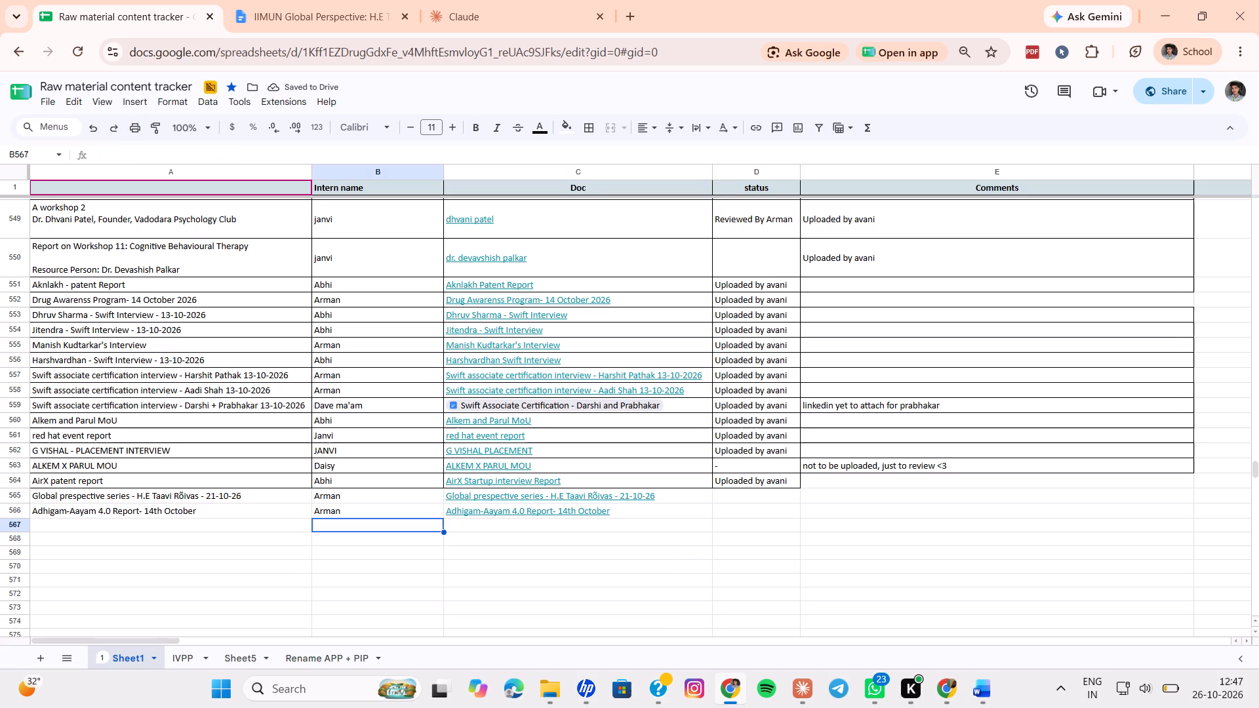
# Save the Raw material content tracker.
pyautogui.click(532, 551)
pyautogui.hotkey('ctrl', 's')
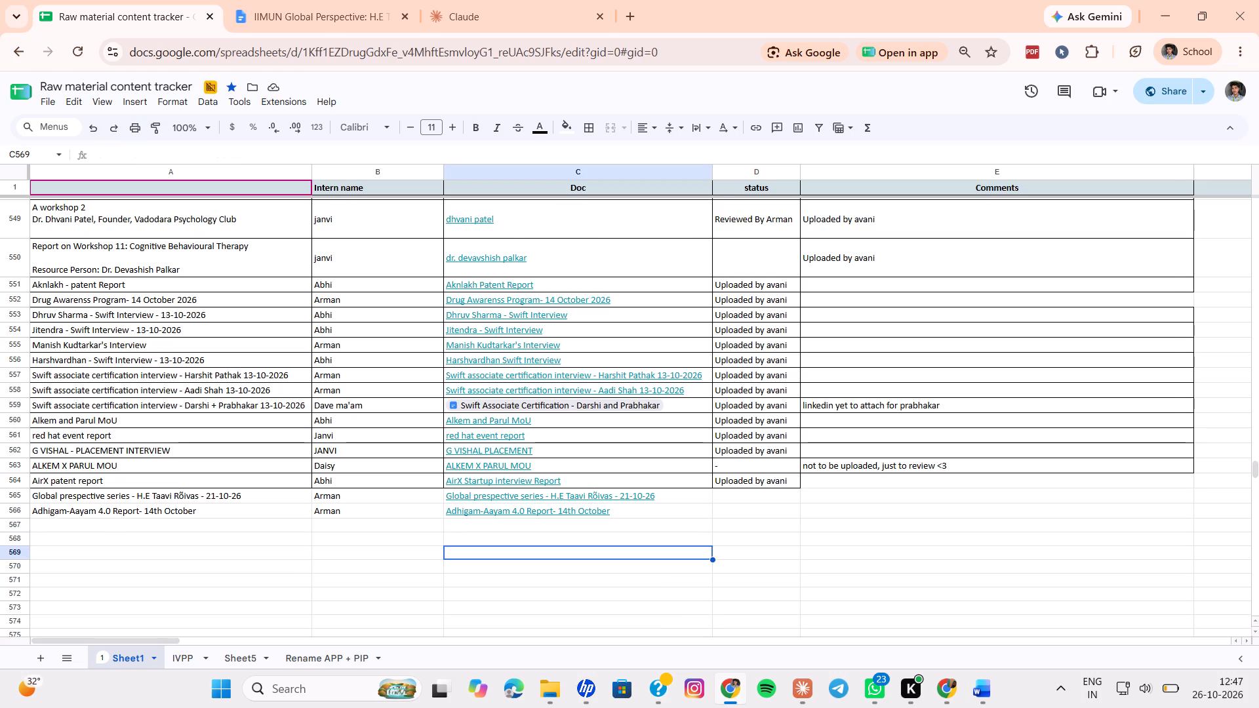